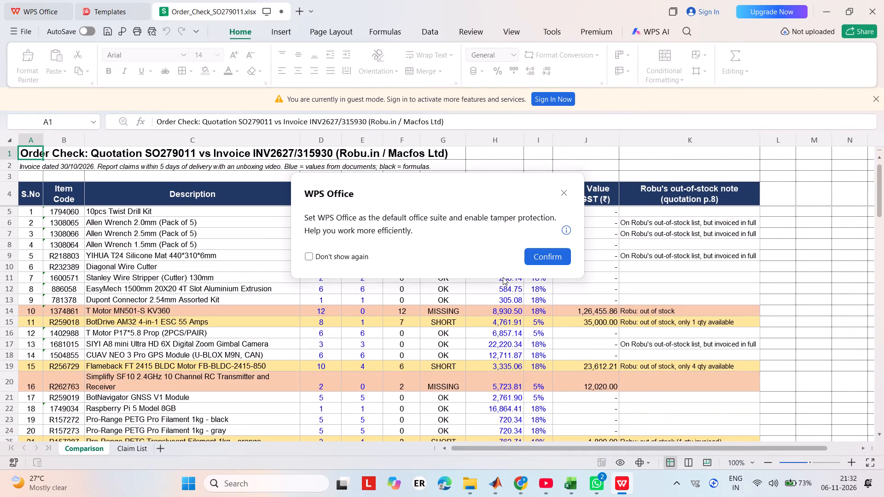
Dismiss the prompt about setting WPS Office as the default office suite.
click(564, 189)
click(549, 258)
Review the Comparison sheet down to its totals and cross-checks, and open the Claim List sheet.
scroll(376, 298, down, 5)
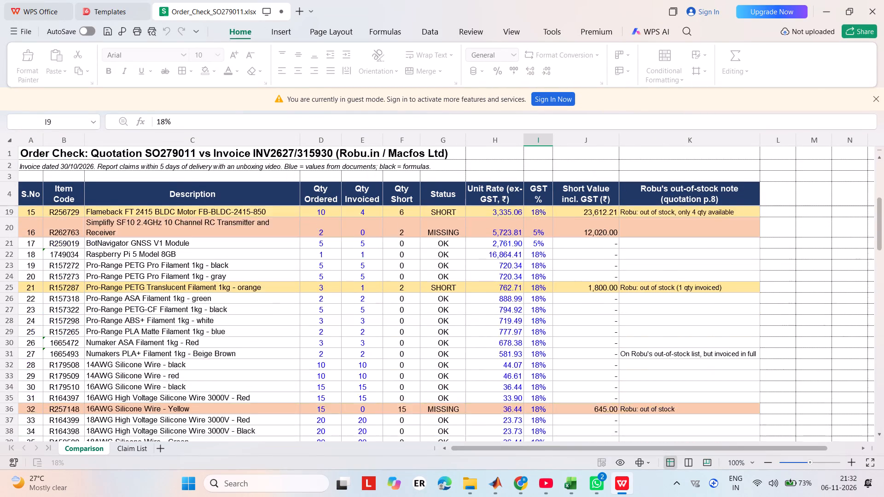
scroll(376, 298, down, 10)
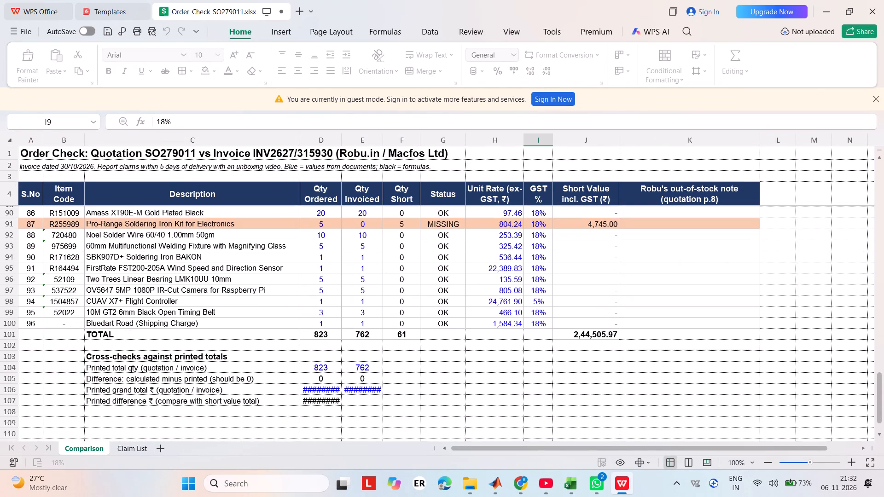
scroll(376, 298, down, 1)
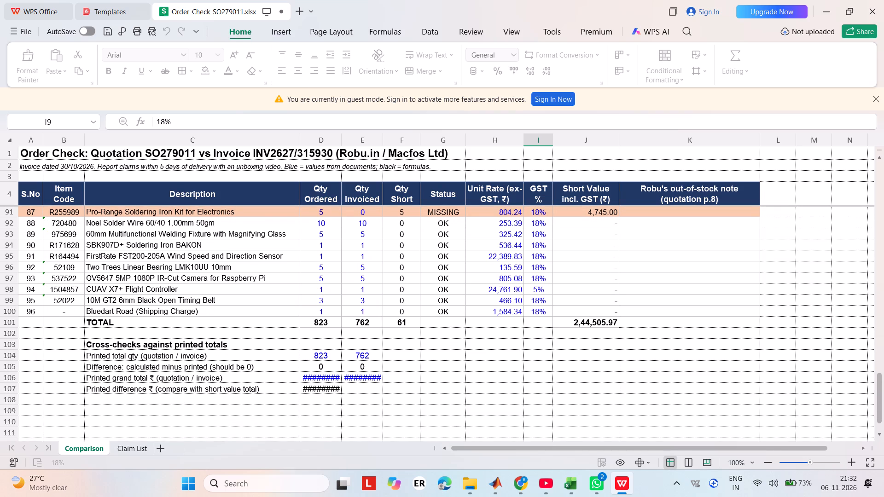
click(129, 444)
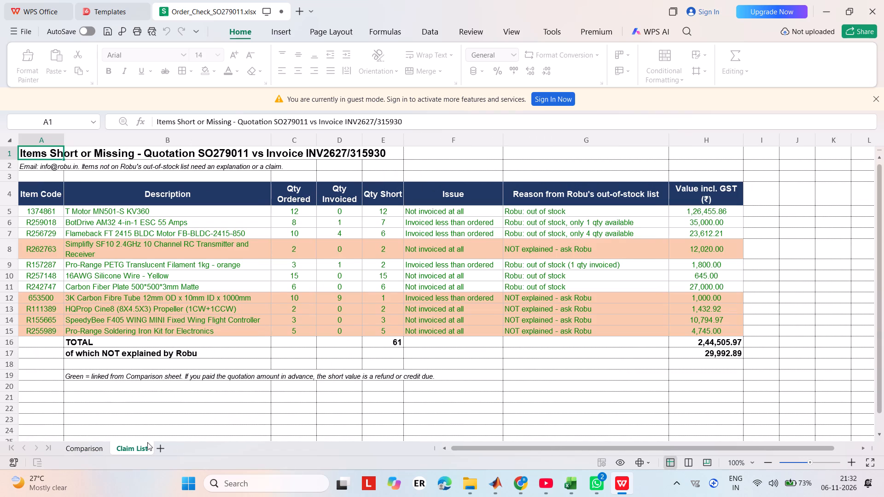
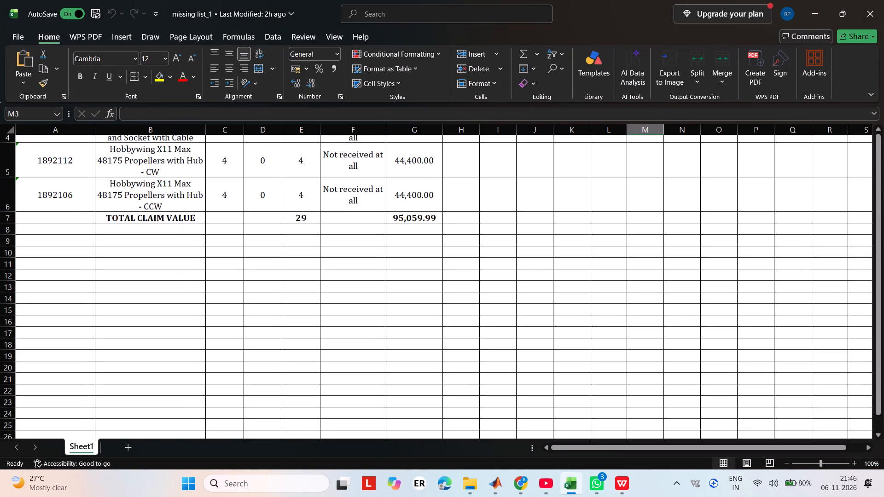
click(128, 442)
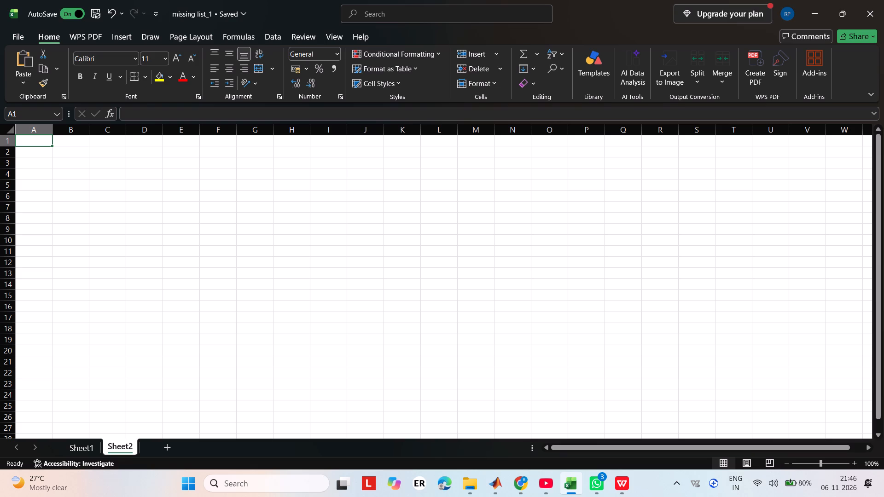
Switch back to the Order_Check_SO279011 workbook in WPS Office to view its Claim List sheet.
click(620, 490)
scroll(622, 355, down, 1)
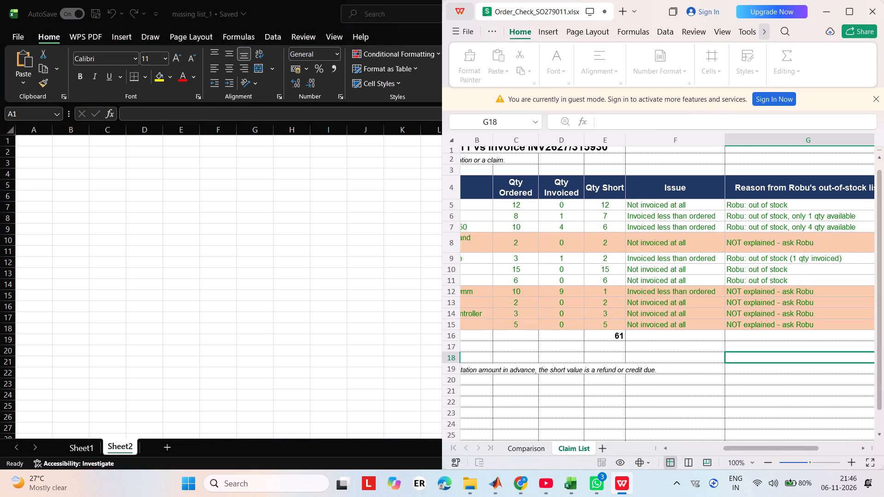
Examine the Claim List's short or missing items across all columns, from item code and description to quantities, issue, reason and value incl. GST.
scroll(622, 342, right, 6)
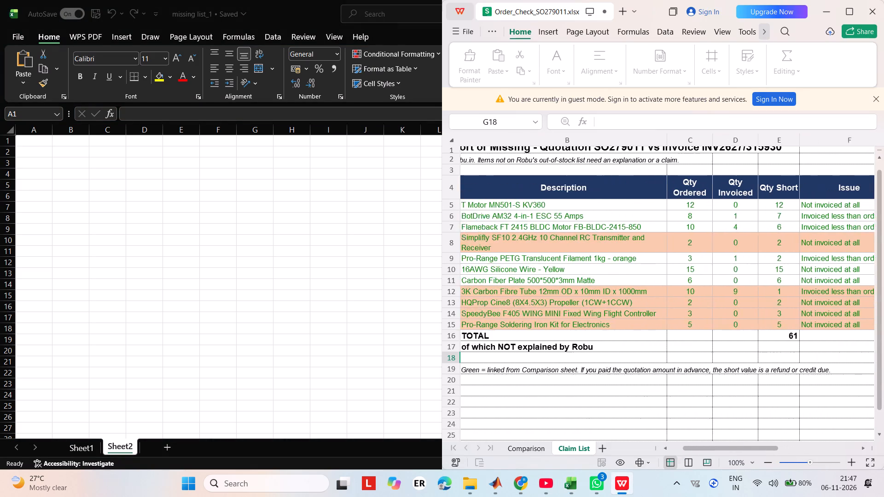
scroll(622, 342, right, 2)
scroll(622, 342, left, 9)
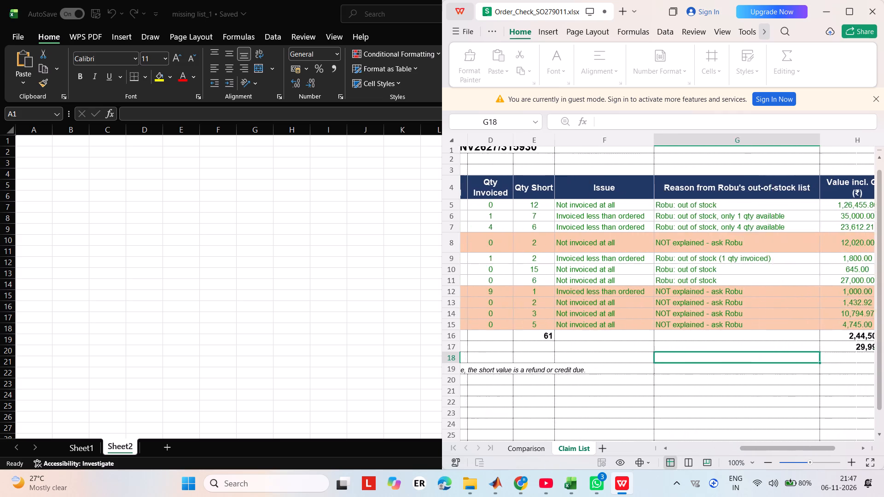
scroll(622, 342, left, 2)
scroll(647, 331, right, 2)
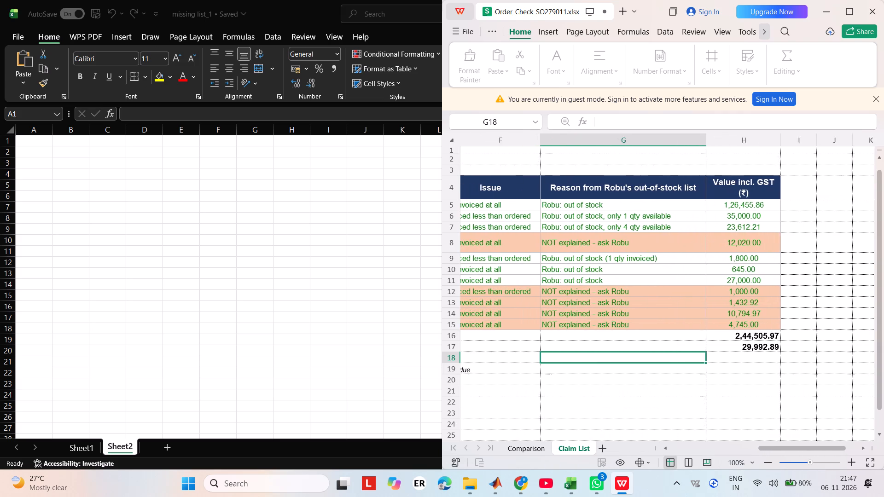
scroll(647, 331, right, 11)
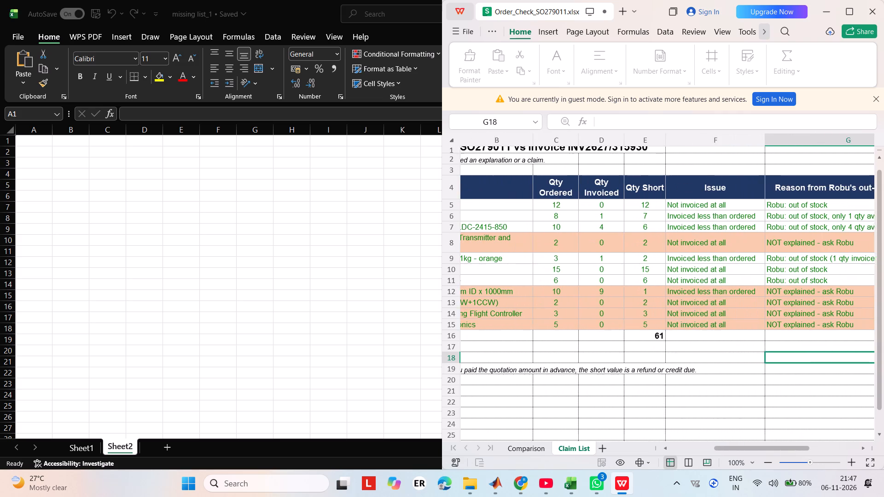
scroll(647, 331, right, 1)
scroll(647, 331, left, 2)
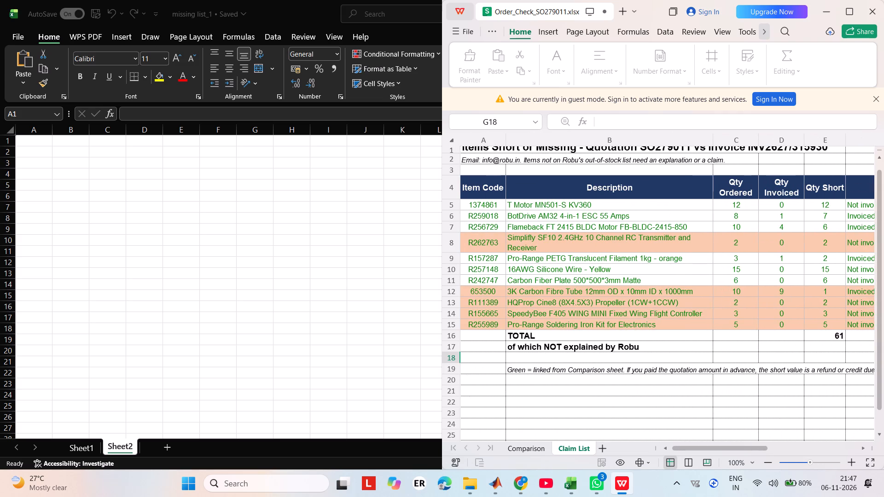
scroll(647, 331, left, 2)
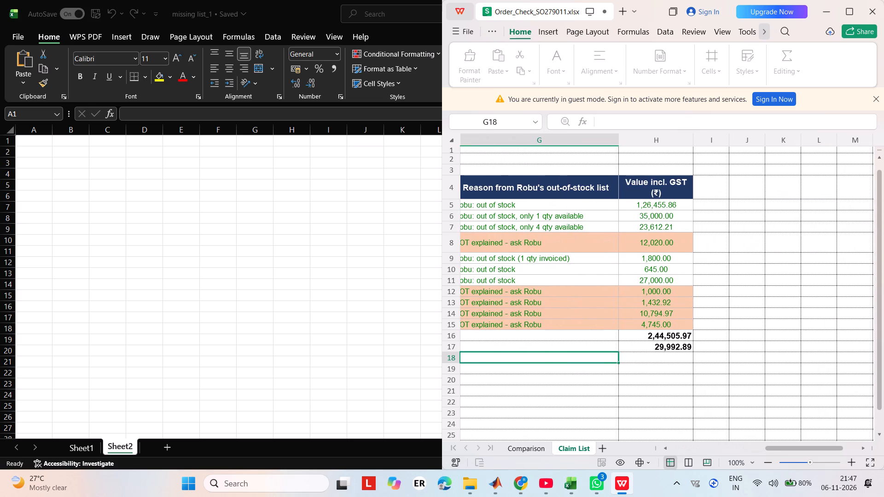
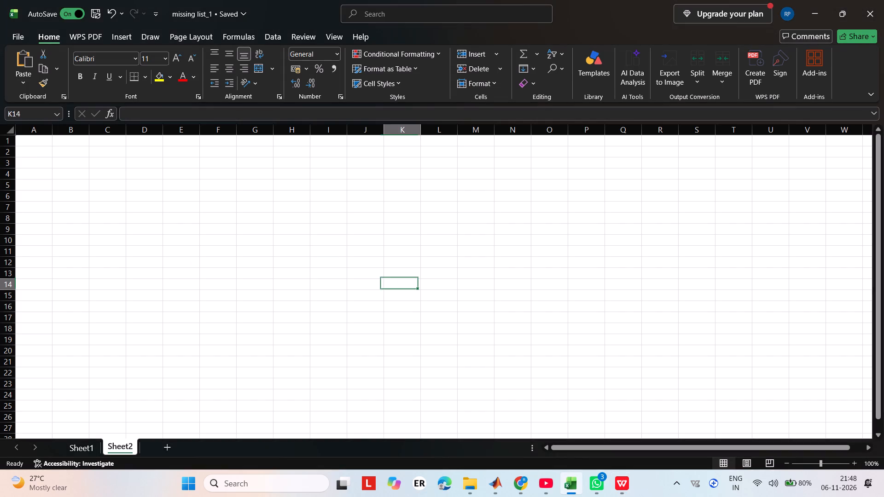
key(ctrl+v)
scroll(459, 318, down, 1)
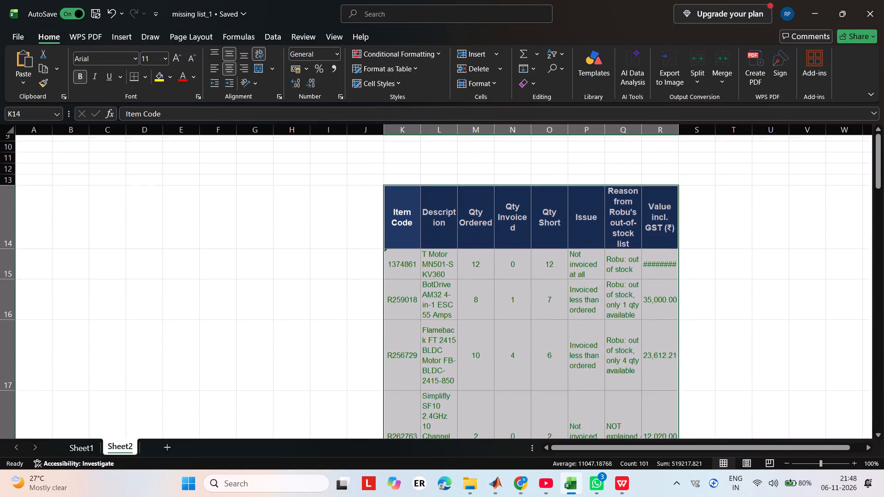
scroll(459, 318, down, 3)
scroll(459, 318, up, 1)
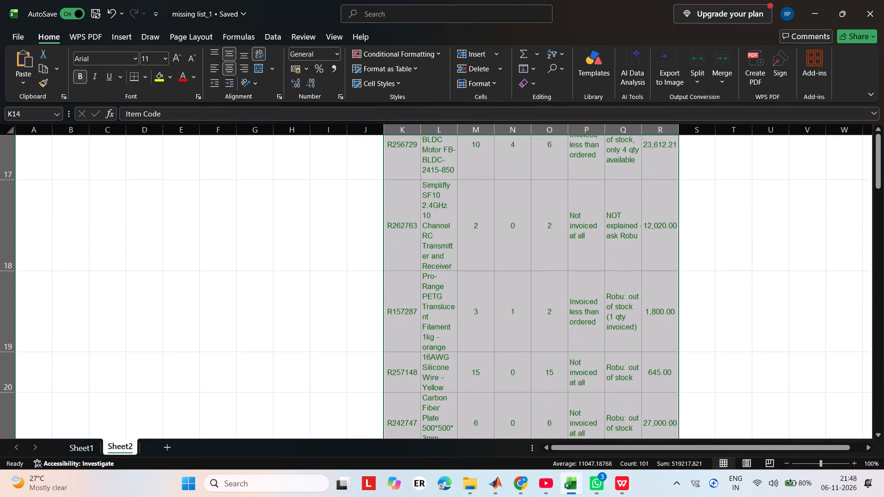
scroll(459, 318, up, 1)
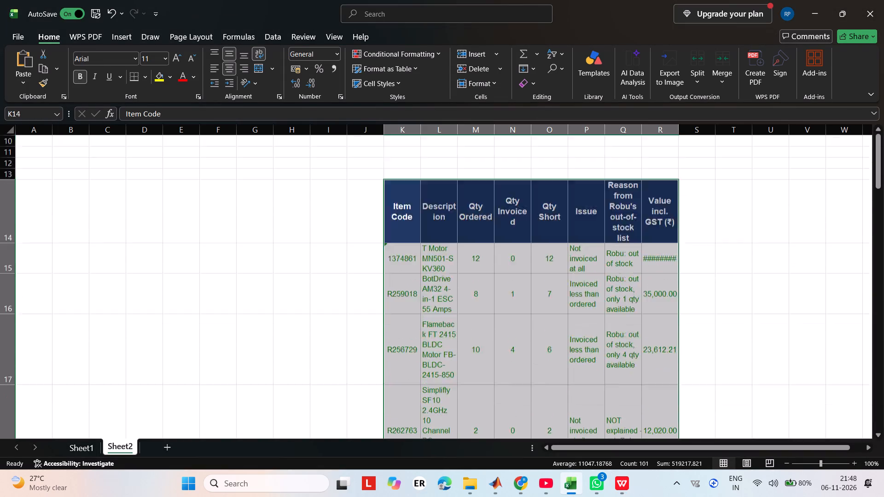
scroll(459, 318, up, 1)
scroll(459, 318, down, 1)
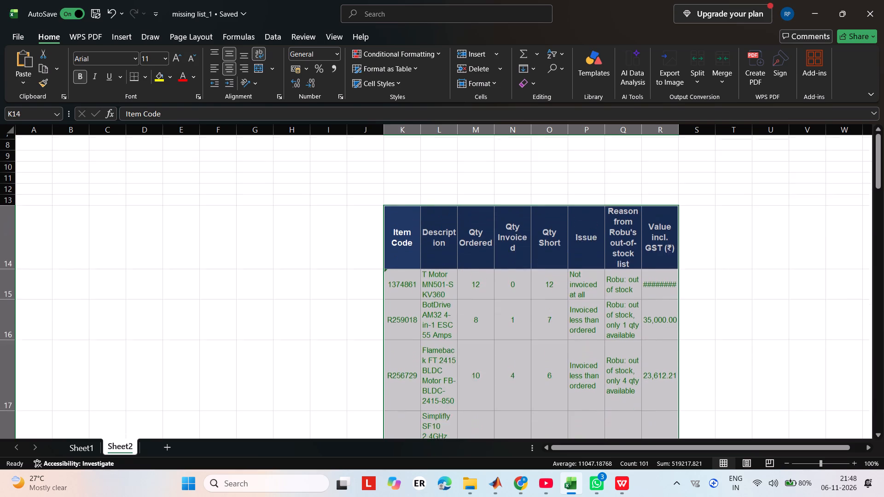
scroll(459, 318, down, 1)
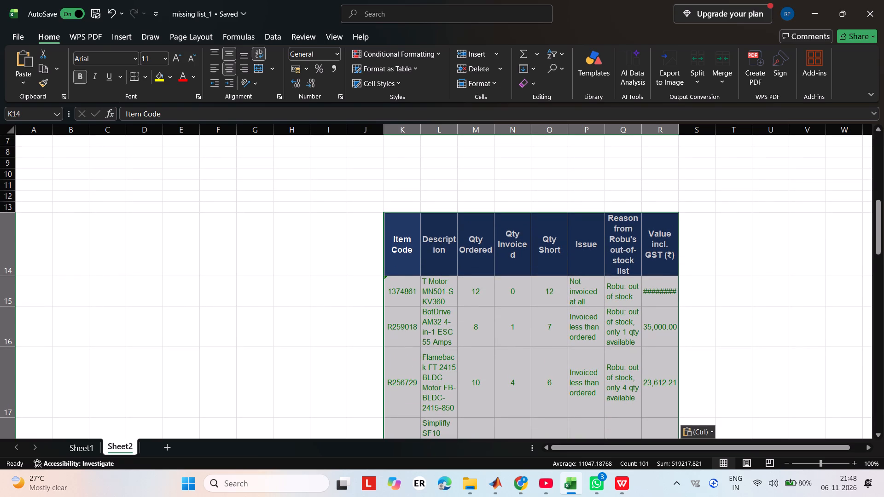
Paste the copied claim table into Sheet2 starting at cell A1.
click(431, 237)
scroll(431, 237, up, 3)
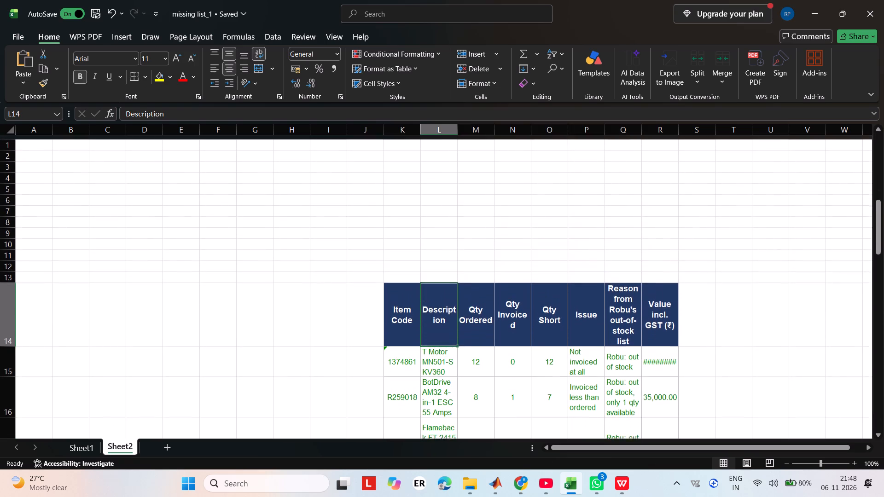
click(29, 140)
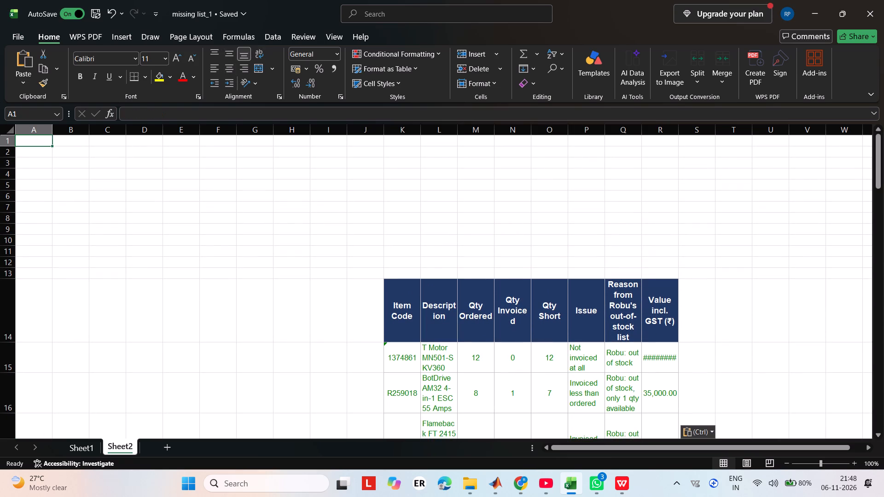
key(ctrl+v)
scroll(216, 287, up, 4)
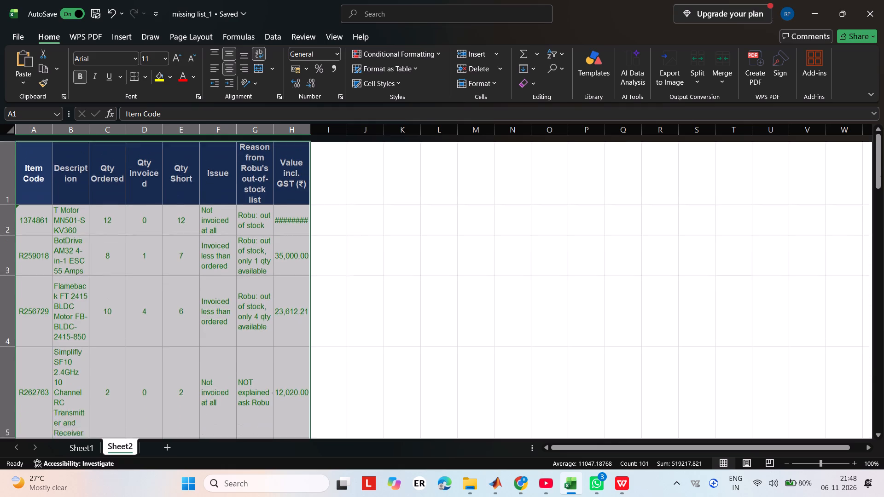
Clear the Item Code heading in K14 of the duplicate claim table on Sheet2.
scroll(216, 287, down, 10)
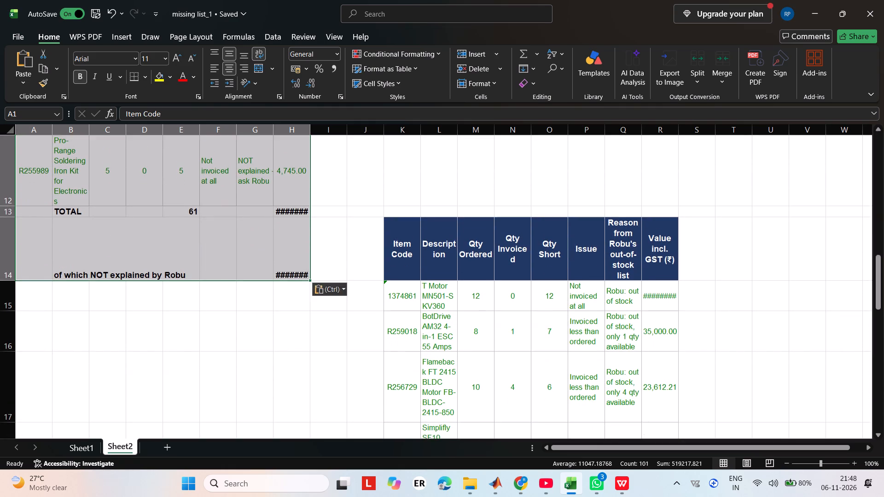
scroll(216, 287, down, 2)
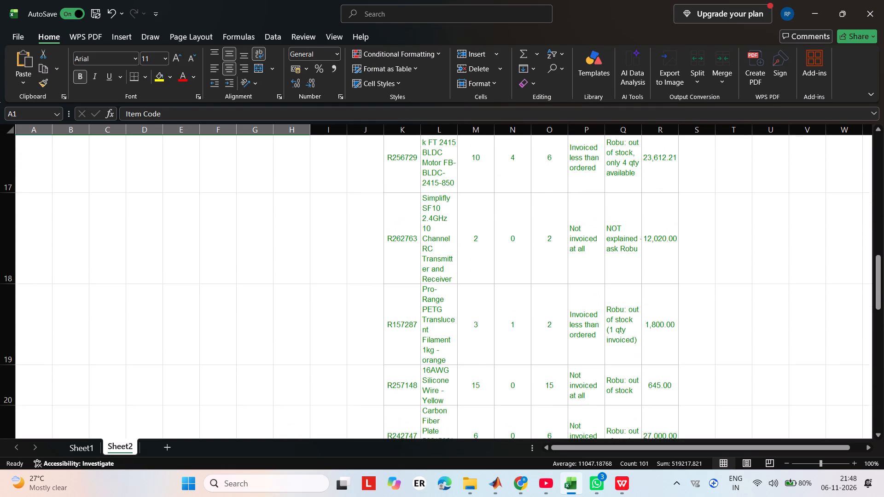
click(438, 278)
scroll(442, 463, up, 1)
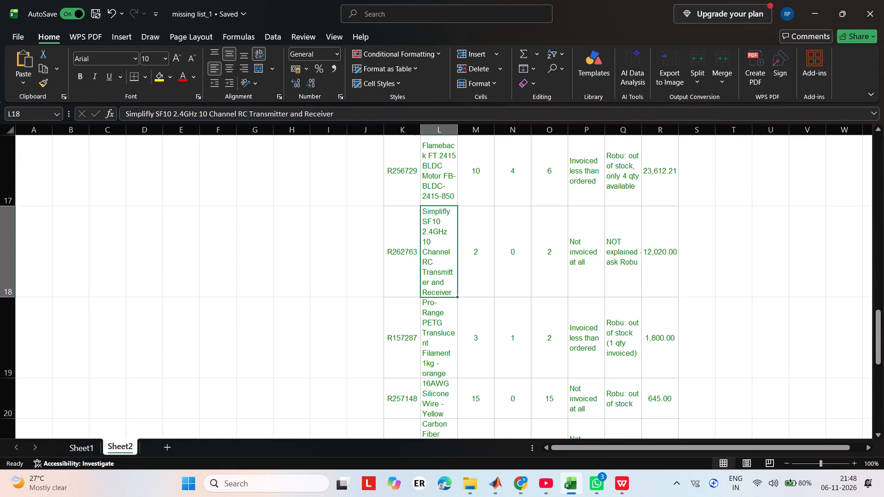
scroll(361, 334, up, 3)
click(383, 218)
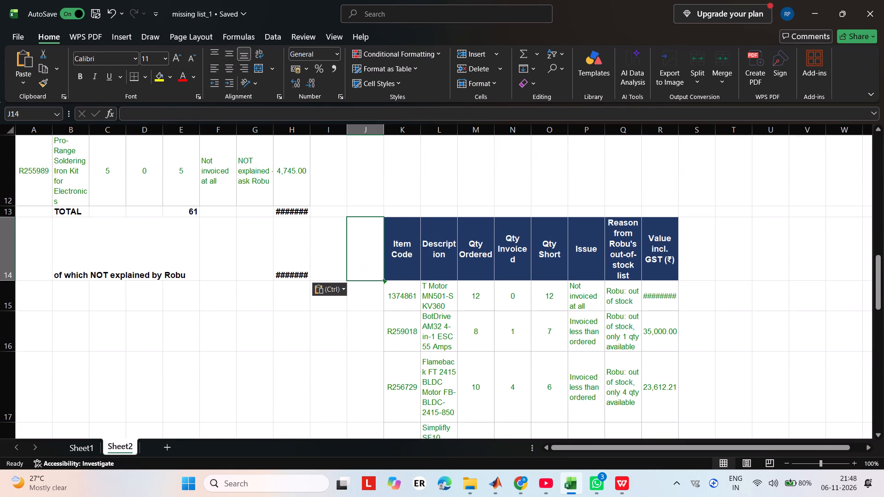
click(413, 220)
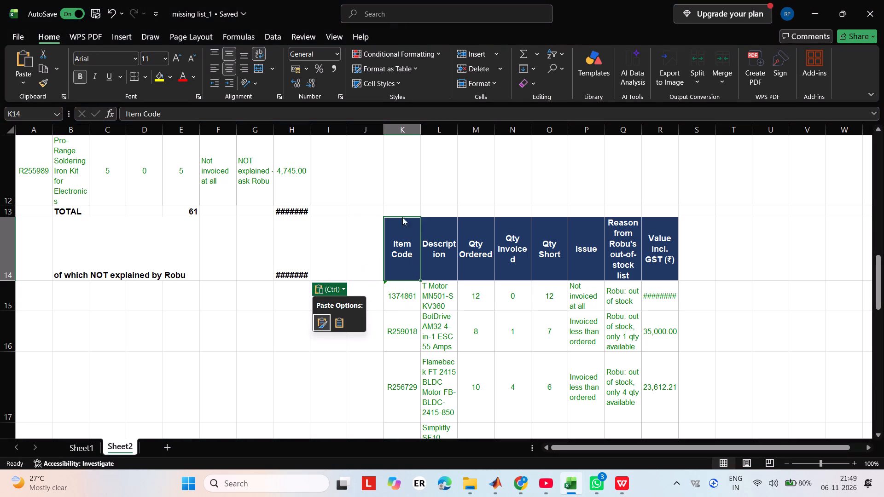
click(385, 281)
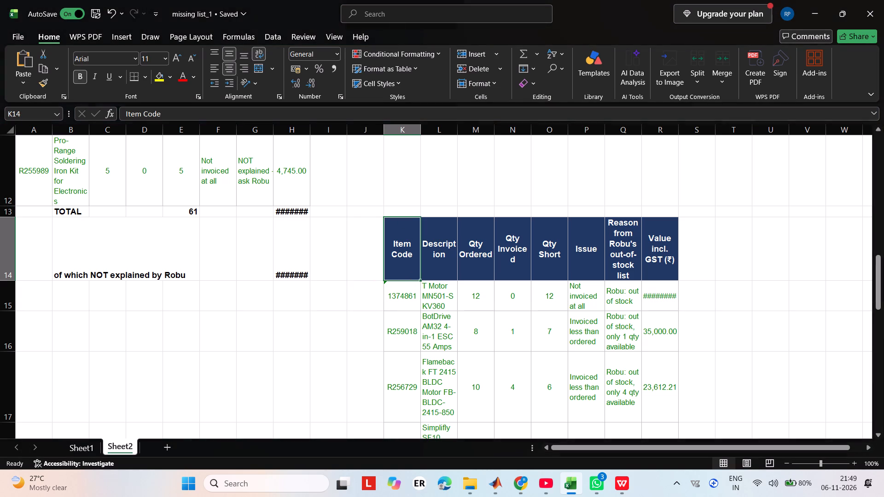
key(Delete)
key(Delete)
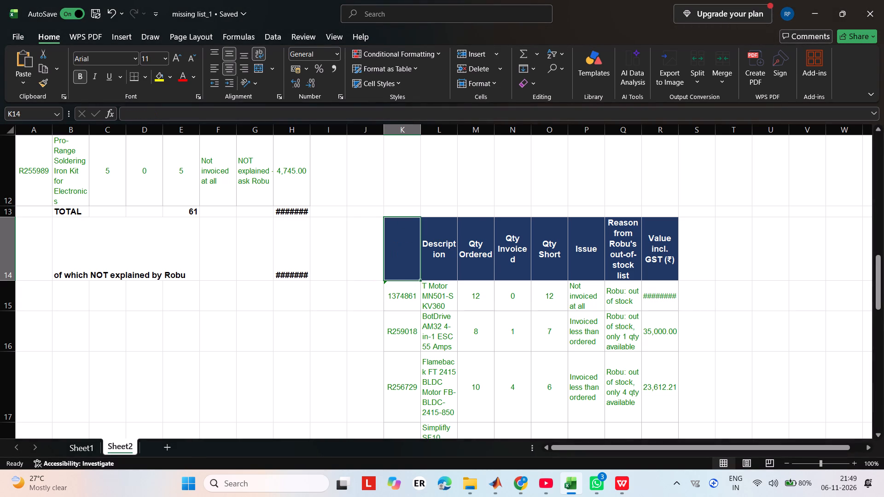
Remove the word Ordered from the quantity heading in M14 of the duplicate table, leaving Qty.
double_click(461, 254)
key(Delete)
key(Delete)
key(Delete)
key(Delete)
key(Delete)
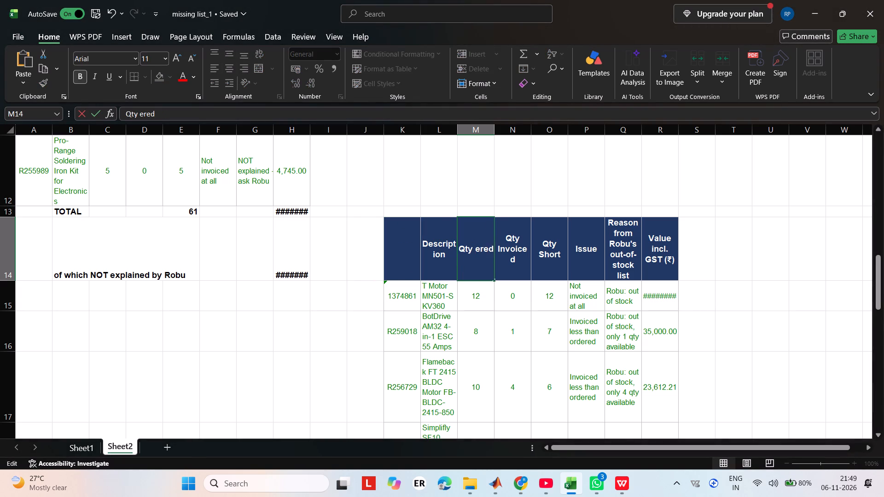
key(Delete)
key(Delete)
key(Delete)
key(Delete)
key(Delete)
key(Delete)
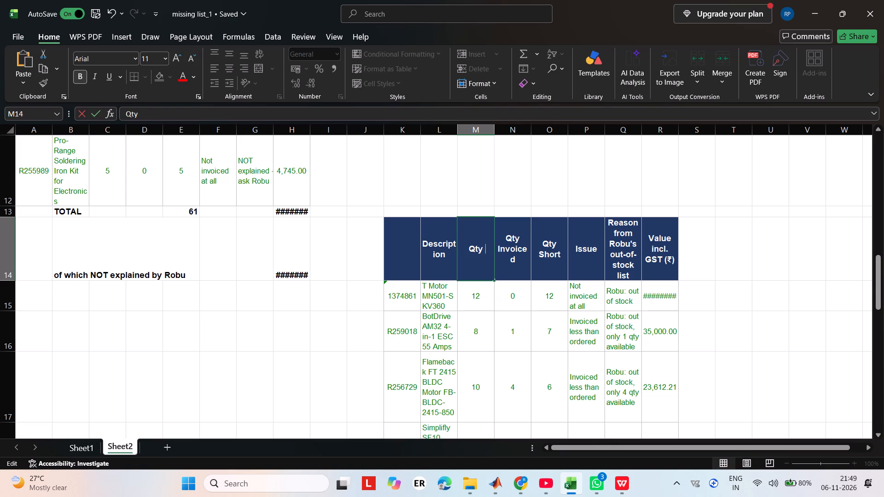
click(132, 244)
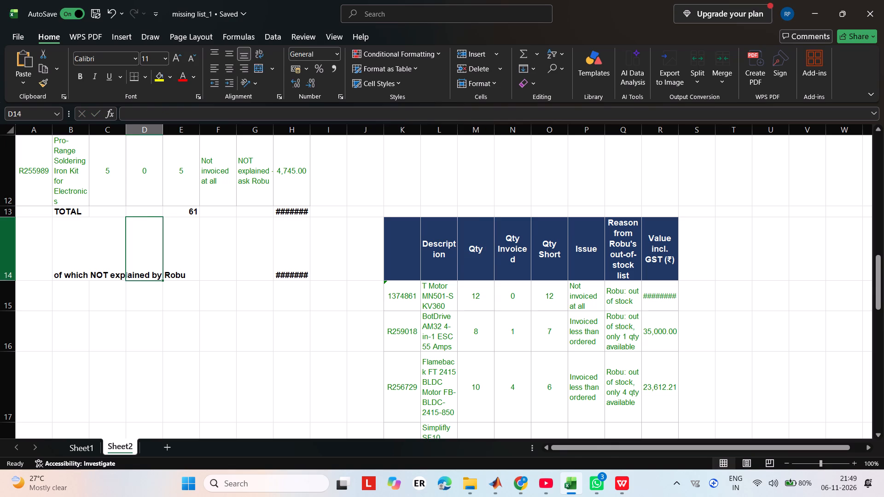
Clear the contents of the whole of row 14, including the not-explained-by-Robu line and the duplicate table's headings.
click(7, 243)
key(Delete)
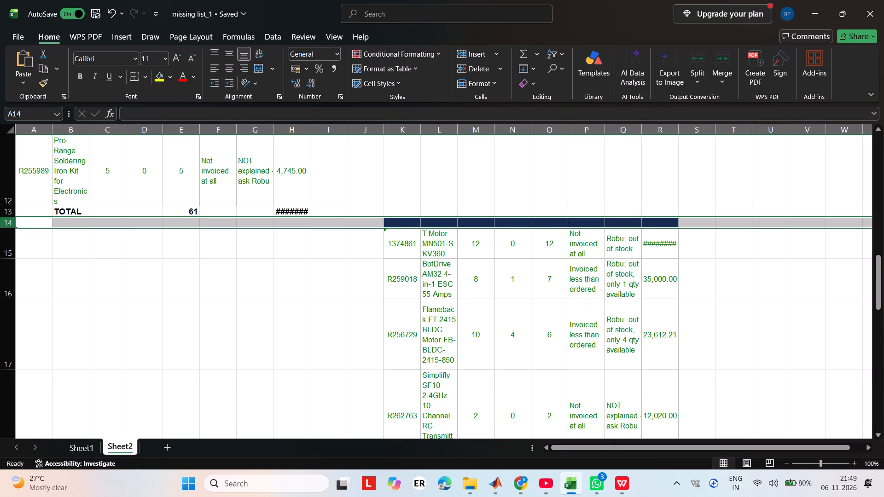
key(Delete)
key(Delete)
key(Delete)
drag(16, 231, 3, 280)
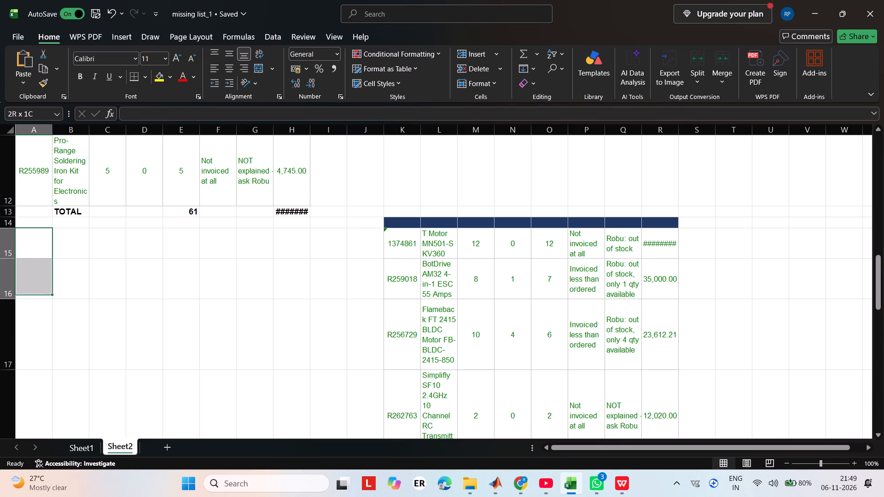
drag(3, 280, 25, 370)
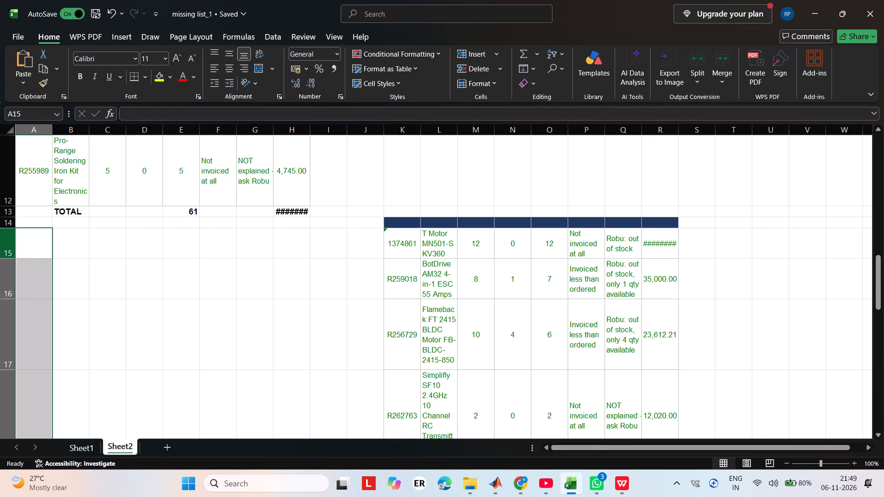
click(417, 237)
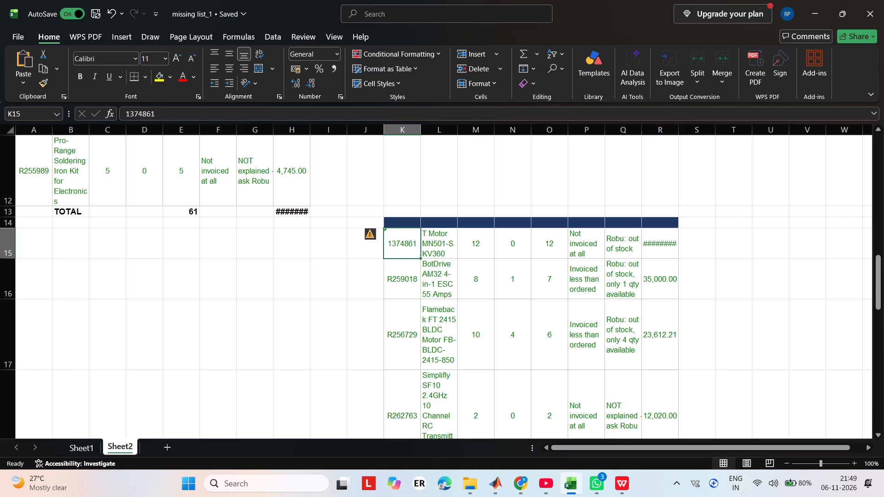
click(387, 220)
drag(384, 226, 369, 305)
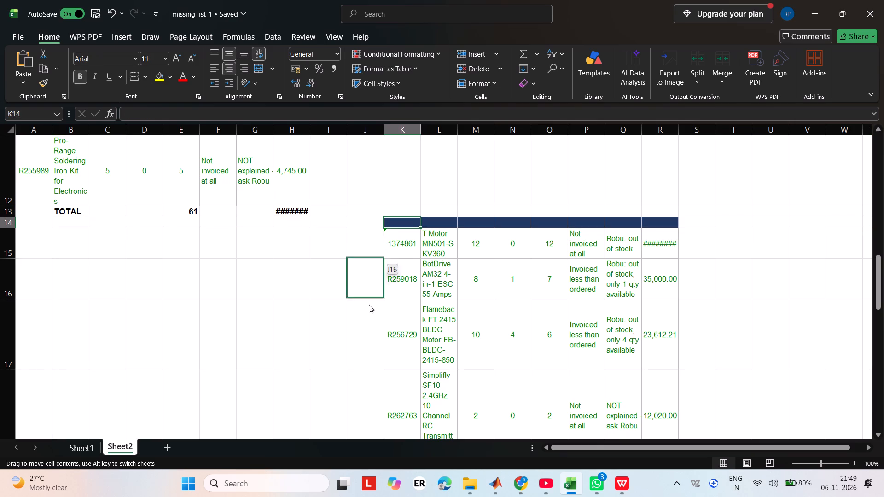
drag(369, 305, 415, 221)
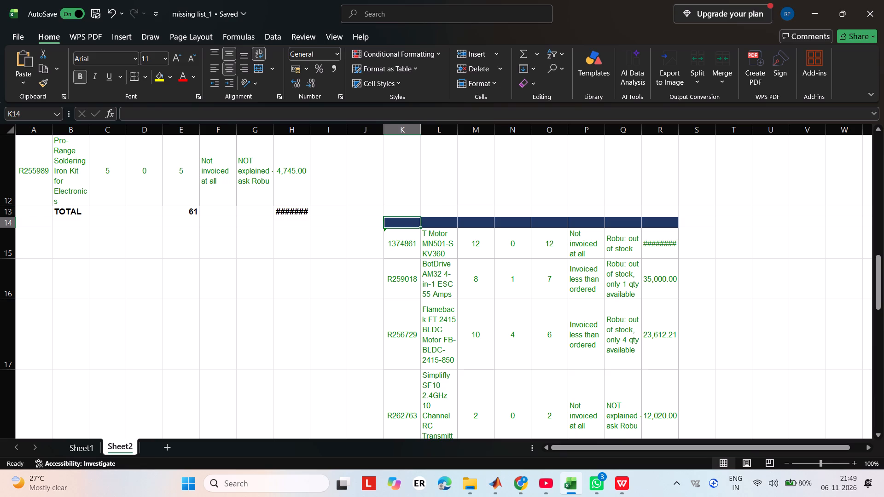
Clear the contents of the duplicate claim table in the range K14:R29.
key(shift+Down)
key(shift+Down)
key(shift+Down)
key(shift+Down)
key(shift+Down)
key(shift+Down)
key(shift+Down)
key(shift+Down)
key(shift+Down)
key(shift+Down)
key(shift+Down)
key(shift+Down)
key(shift+Down)
key(shift+Down)
key(shift+Down)
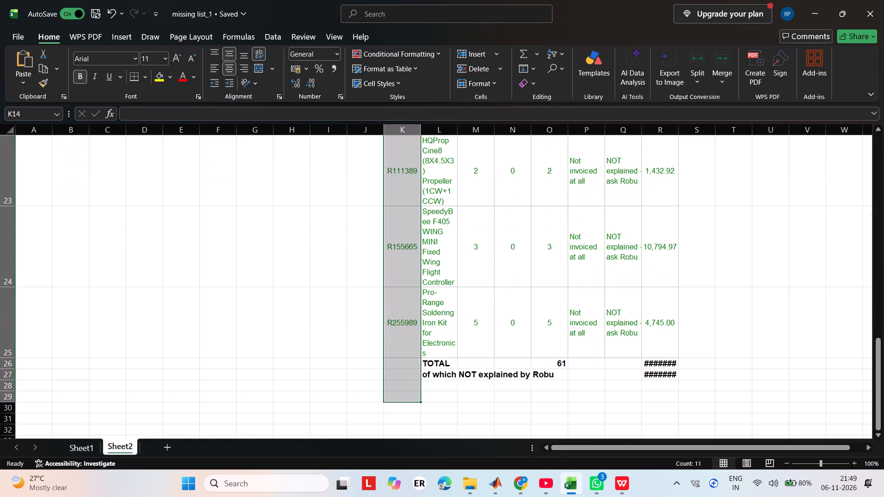
key(shift+Right)
key(shift+Right)
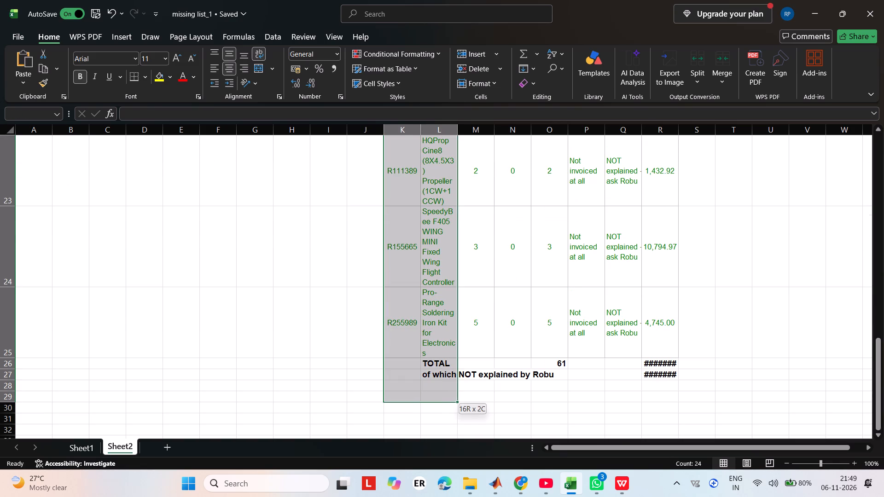
key(shift+Right)
key(shift+Right)
key(shift+Right)
key(shift+Right)
key(shift+Right)
key(Delete)
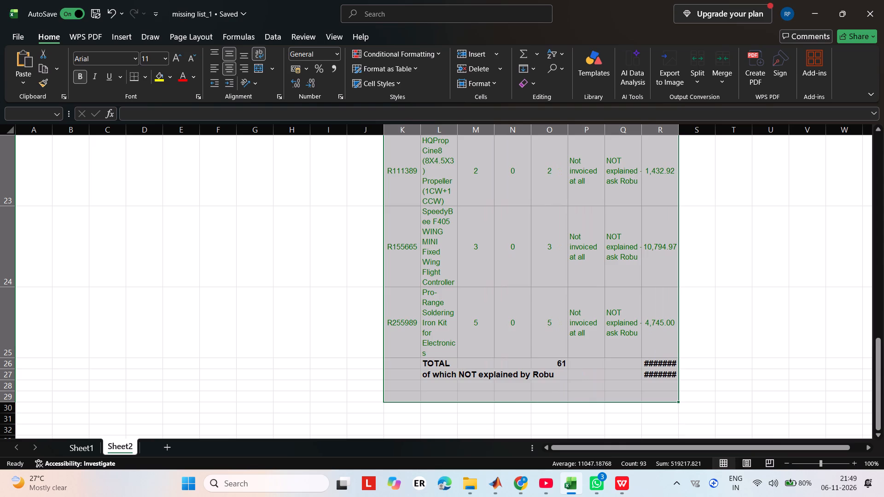
key(Delete)
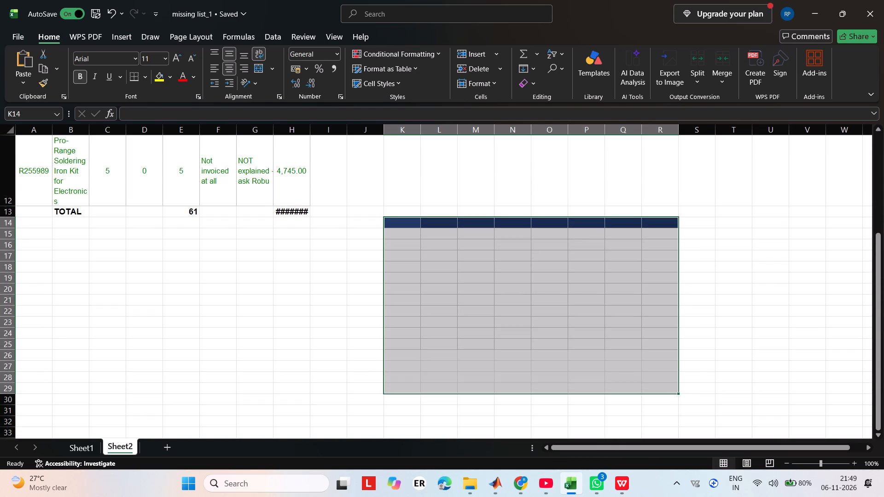
click(314, 284)
Change the dark blue fill of the emptied heading cells K14:R14 to white.
click(430, 220)
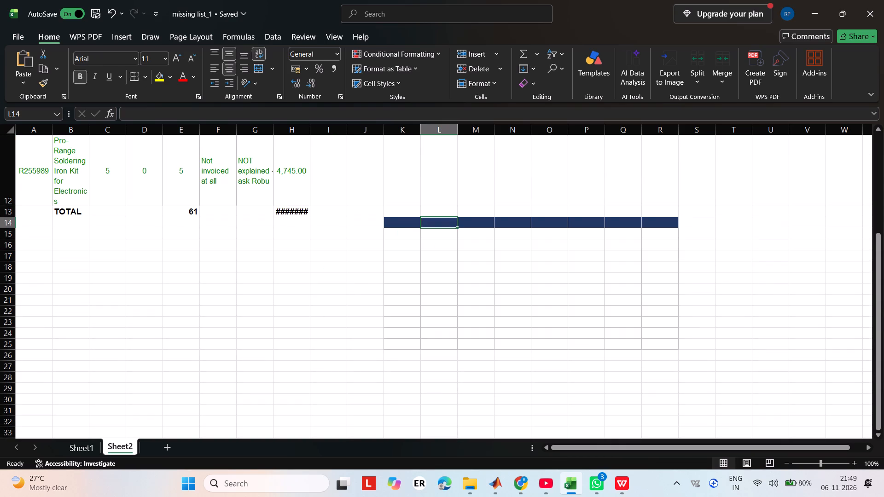
click(402, 221)
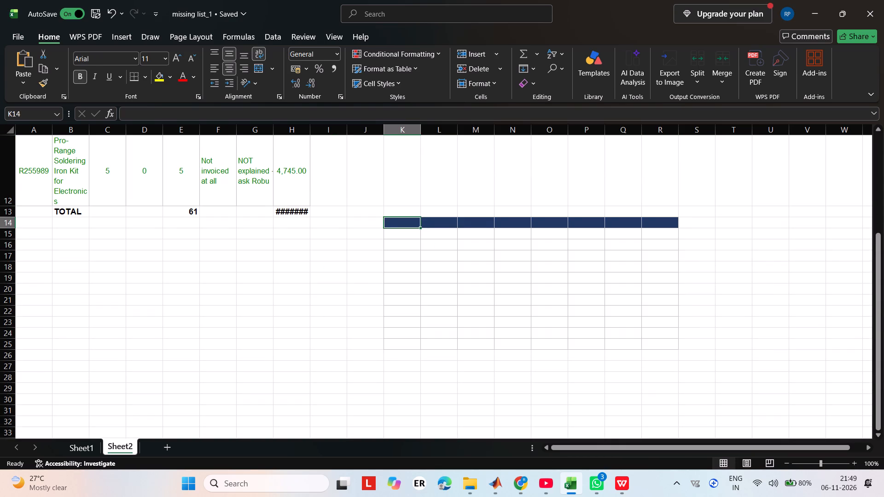
key(shift+Right)
key(shift+Right)
key(shift+Right)
key(shift+Right)
key(shift+Right)
key(shift+Right)
key(shift+Right)
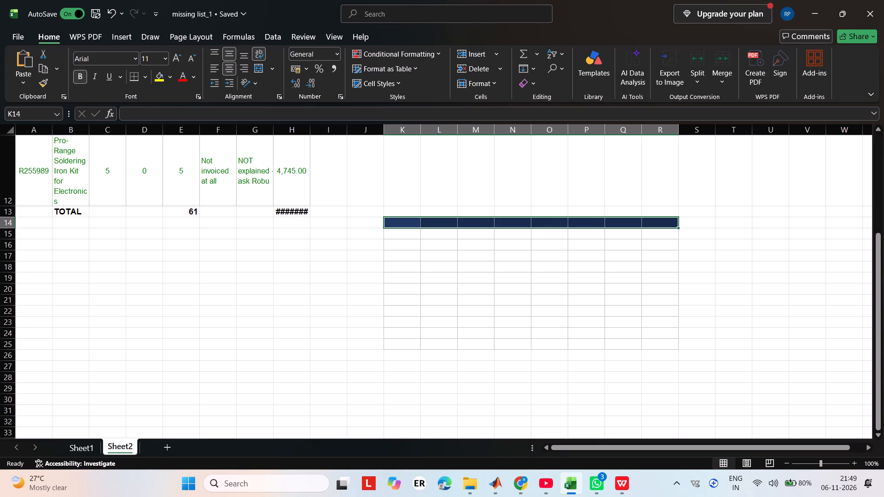
click(168, 76)
click(158, 130)
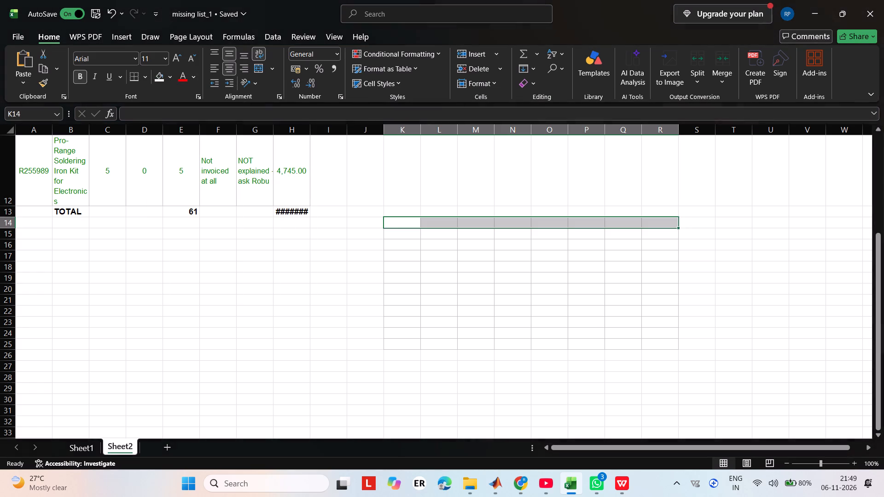
click(346, 260)
Widen the Value incl. GST column (H) of the claim table so its amounts fit in full.
scroll(373, 223, up, 2)
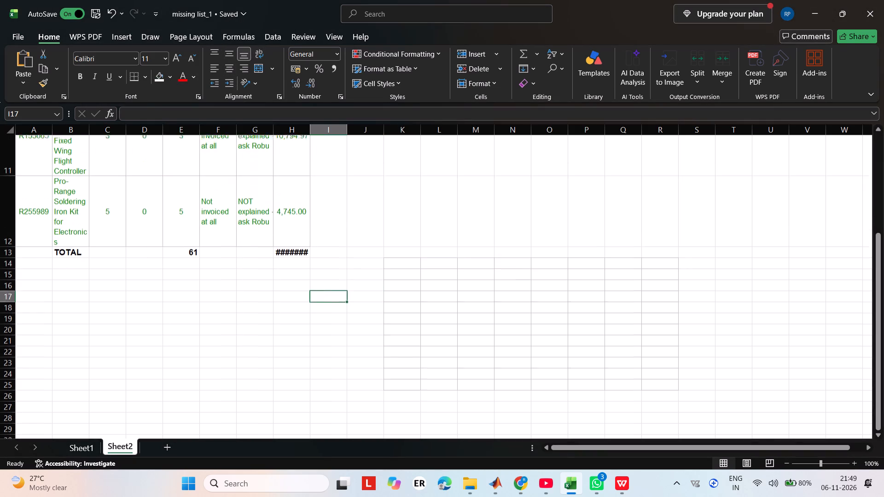
scroll(373, 223, up, 9)
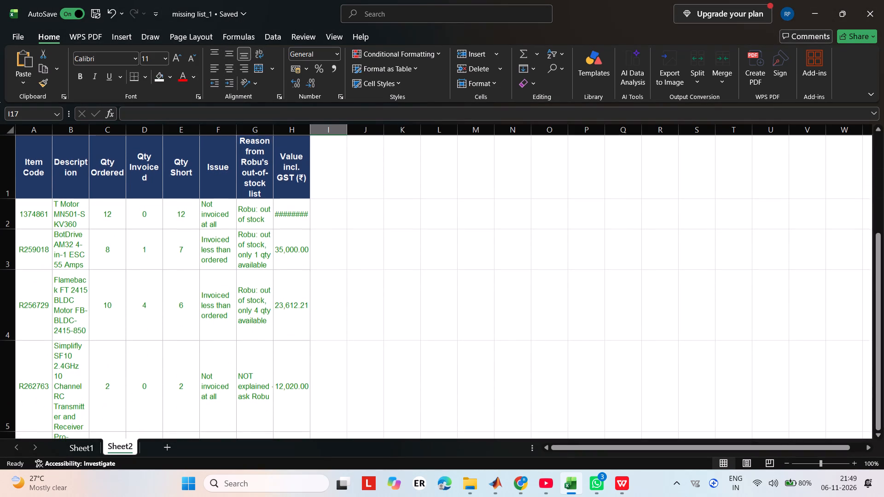
click(275, 169)
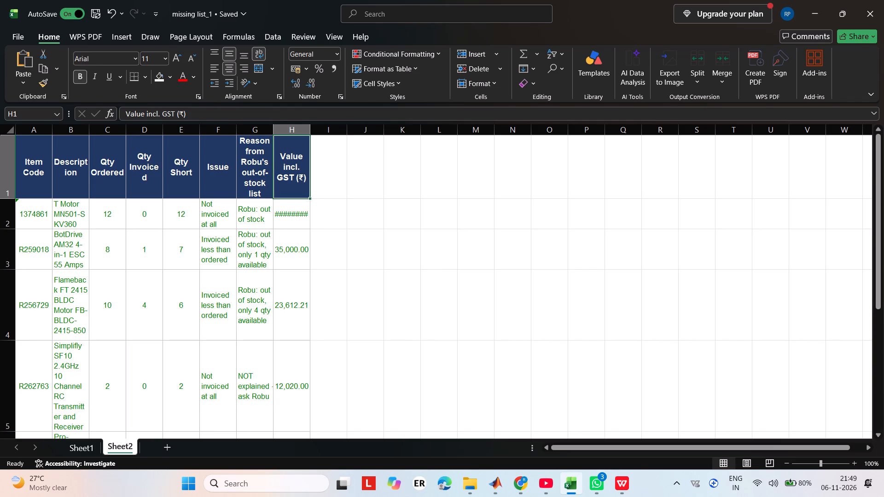
drag(309, 135, 379, 140)
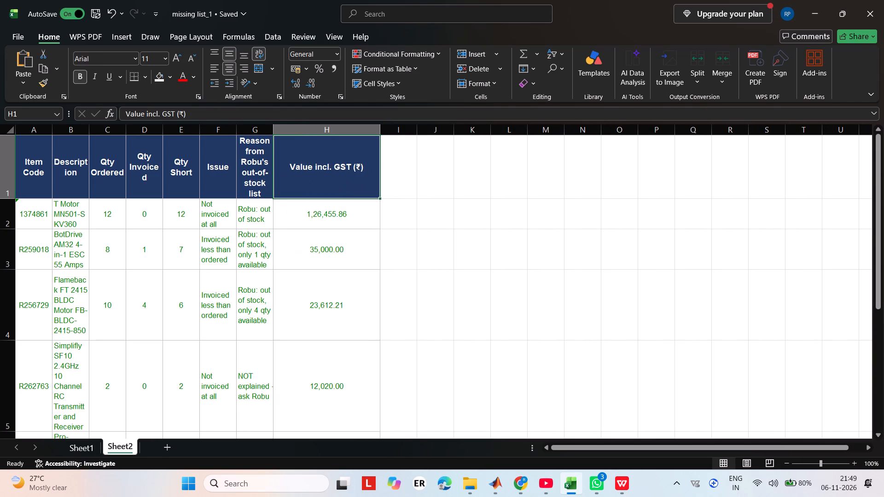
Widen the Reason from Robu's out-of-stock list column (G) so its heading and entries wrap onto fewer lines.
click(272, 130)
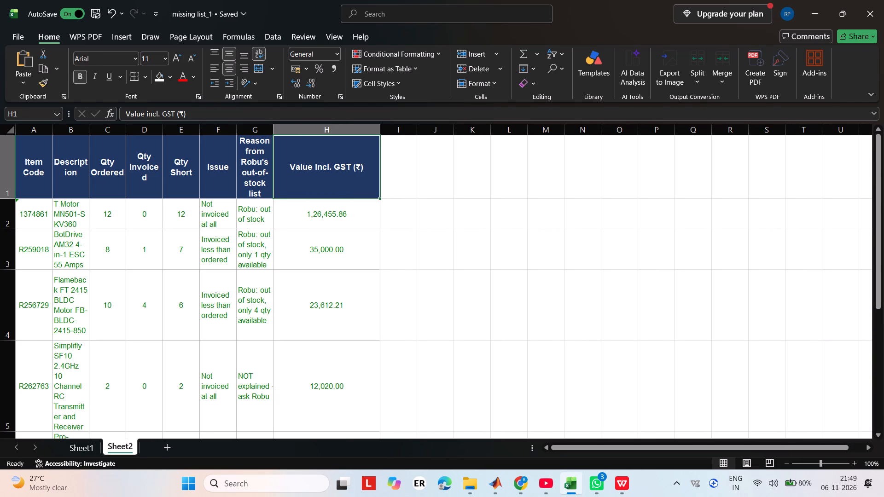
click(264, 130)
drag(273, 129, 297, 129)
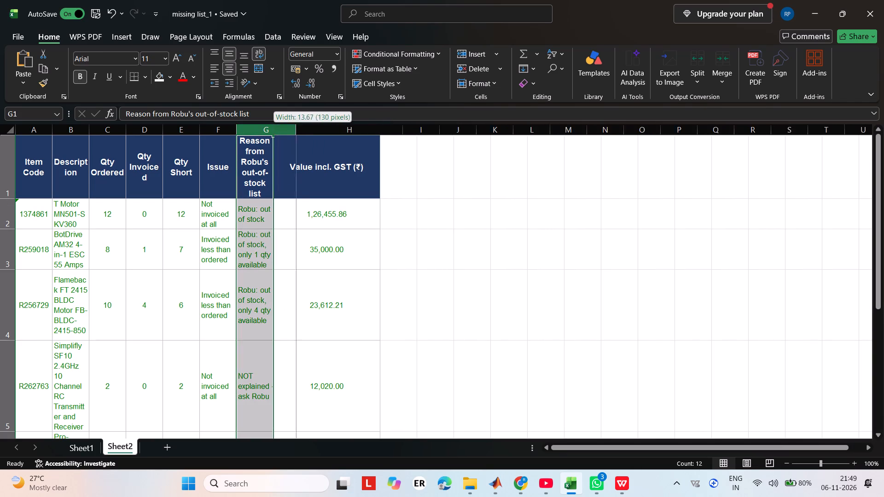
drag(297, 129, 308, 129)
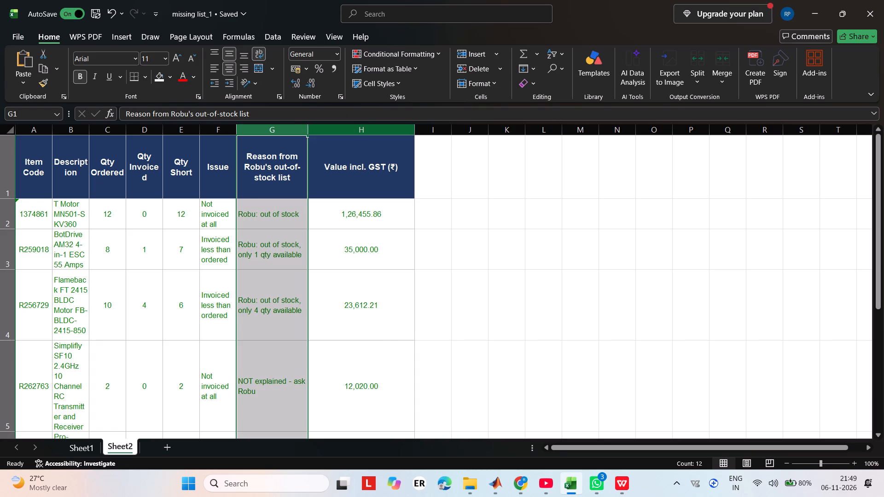
Delete the whole Reason from Robu's out-of-stock list column (G) from the claim table.
click(219, 128)
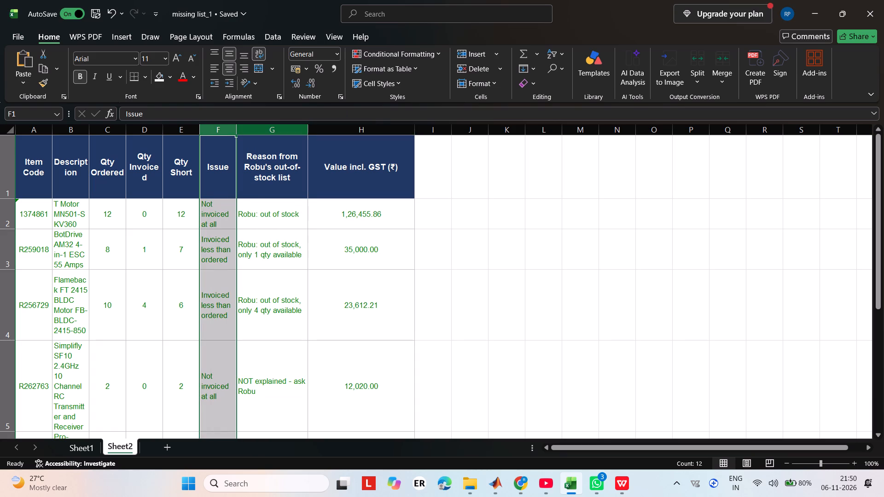
click(253, 133)
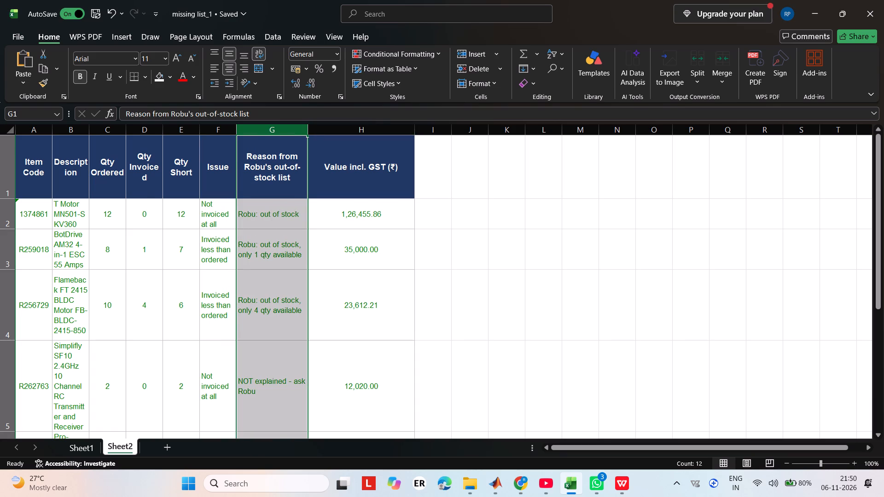
key(Delete)
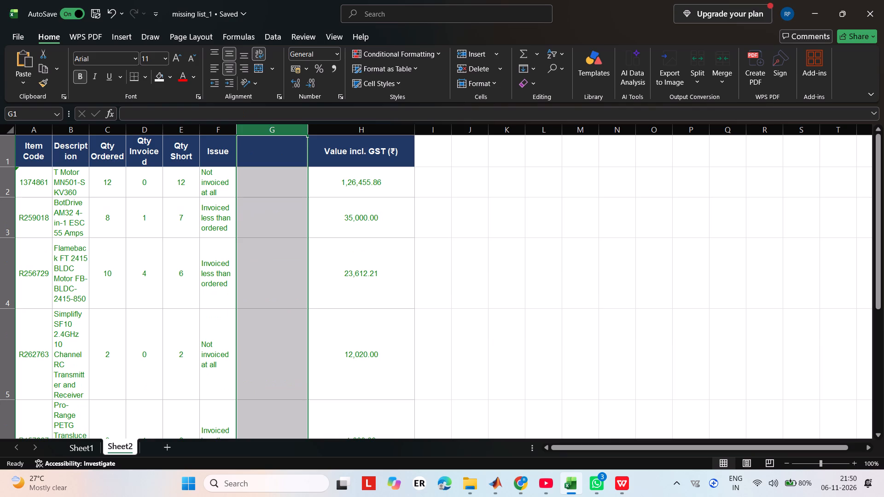
right_click(286, 190)
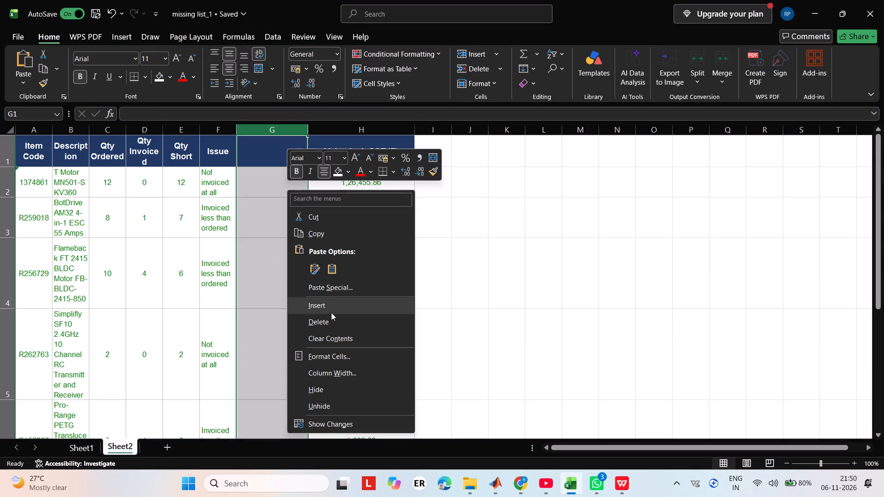
click(331, 321)
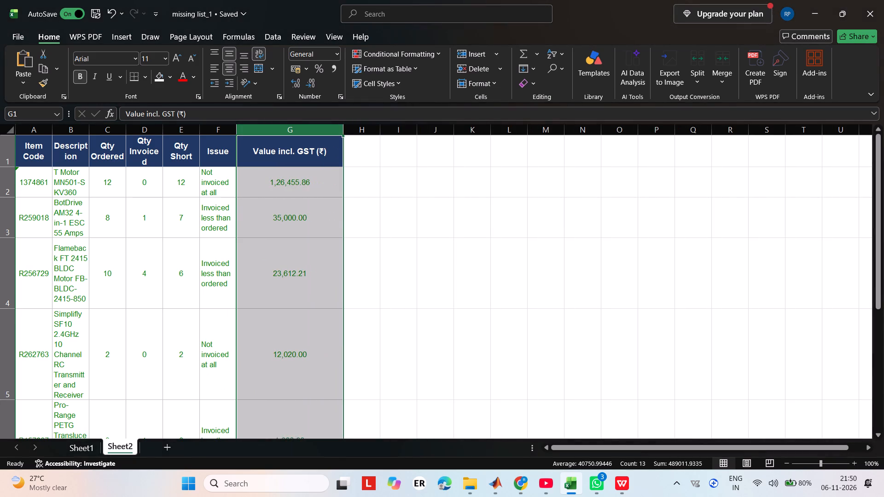
Clear the contents of the Issue column from its heading down to the TOTAL row, range F1:F13.
click(204, 262)
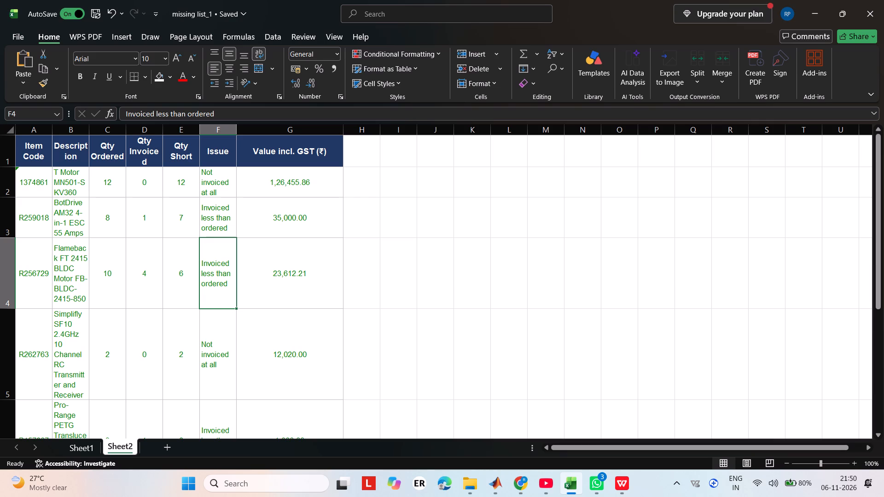
scroll(242, 299, down, 2)
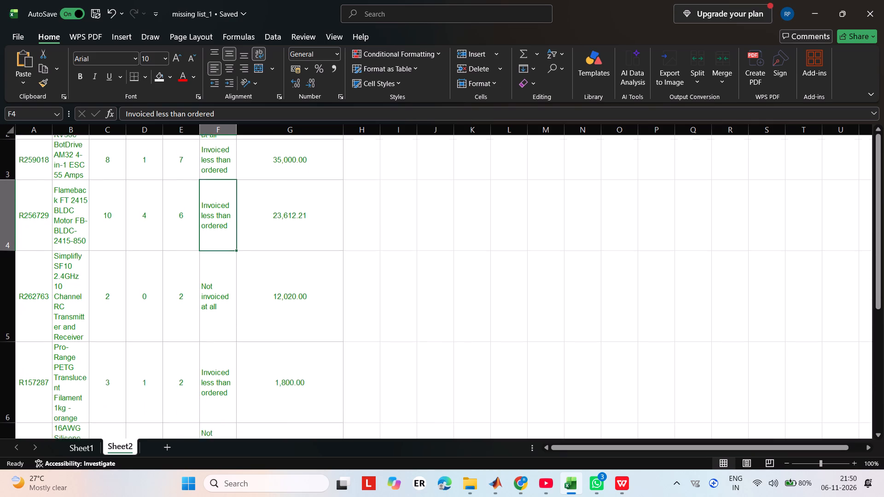
scroll(242, 299, down, 1)
scroll(242, 299, up, 1)
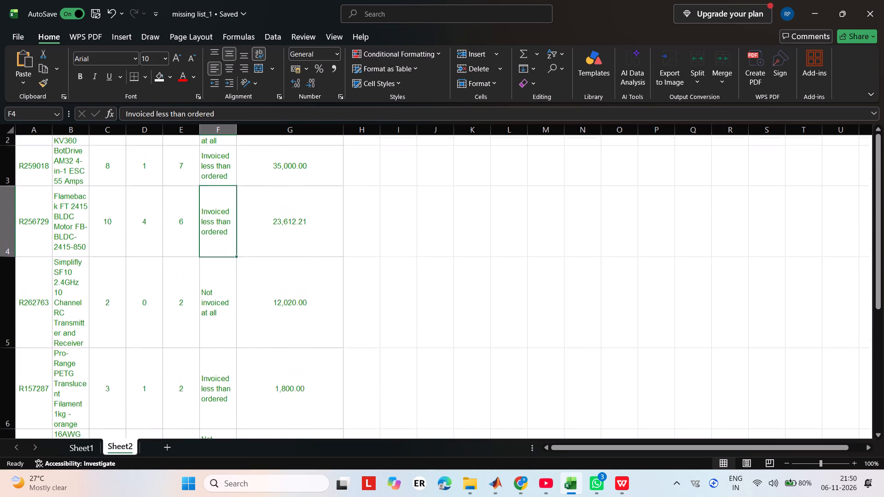
scroll(242, 299, up, 1)
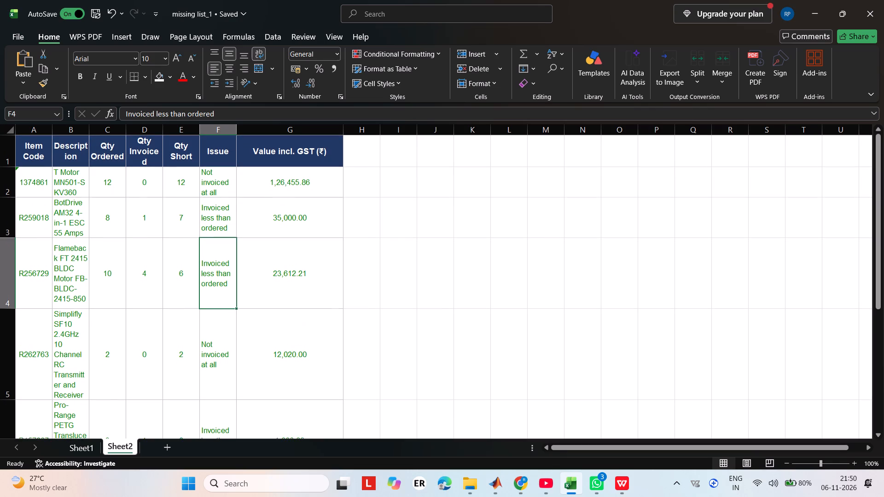
click(215, 156)
scroll(215, 156, down, 1)
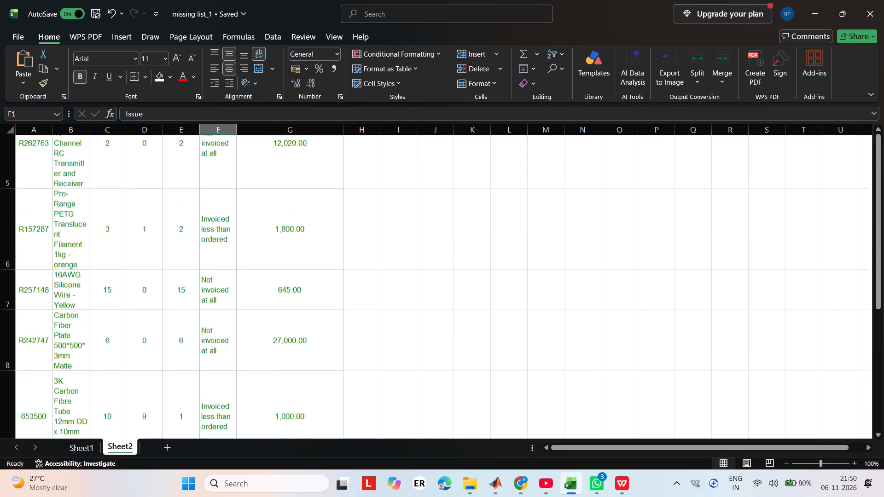
scroll(215, 156, down, 2)
scroll(215, 156, up, 2)
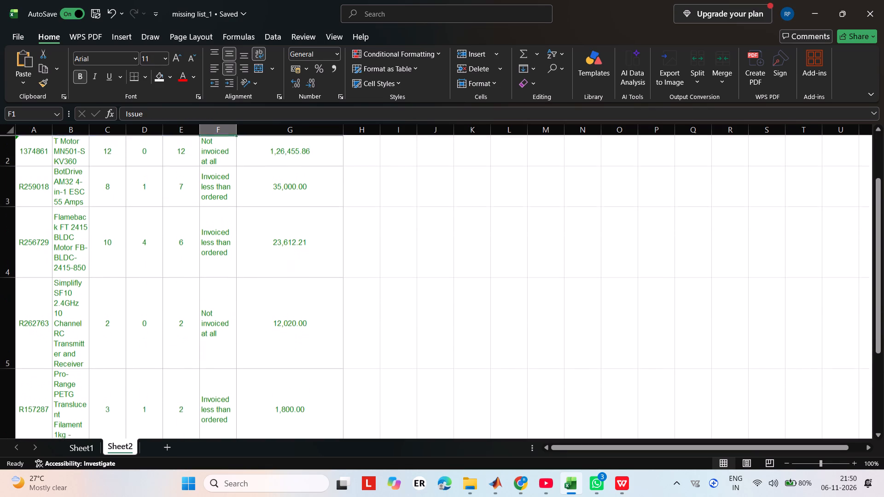
key(shift+Down)
key(shift+Down)
key(shift+Down)
key(shift+Down)
key(shift+Down)
key(shift+Down)
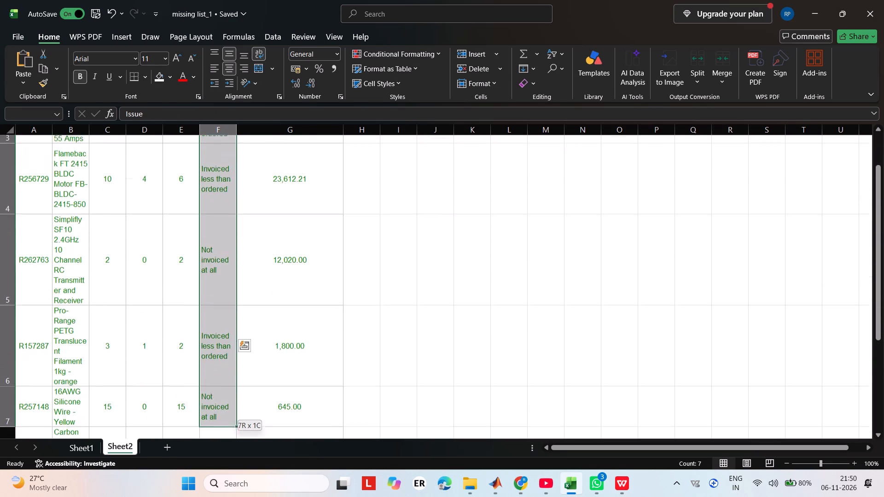
key(shift+Down)
key(shift+Down)
key(shift+Down)
key(shift+Down)
key(shift+Down)
key(shift+Down)
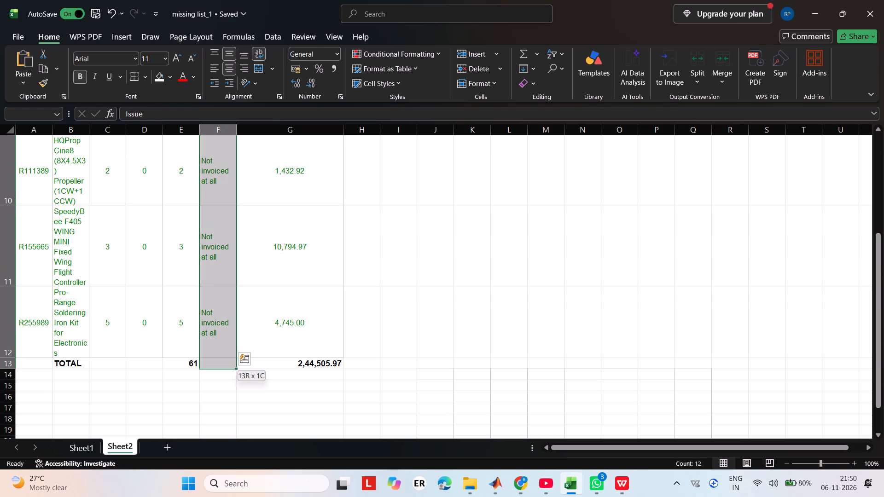
key(Delete)
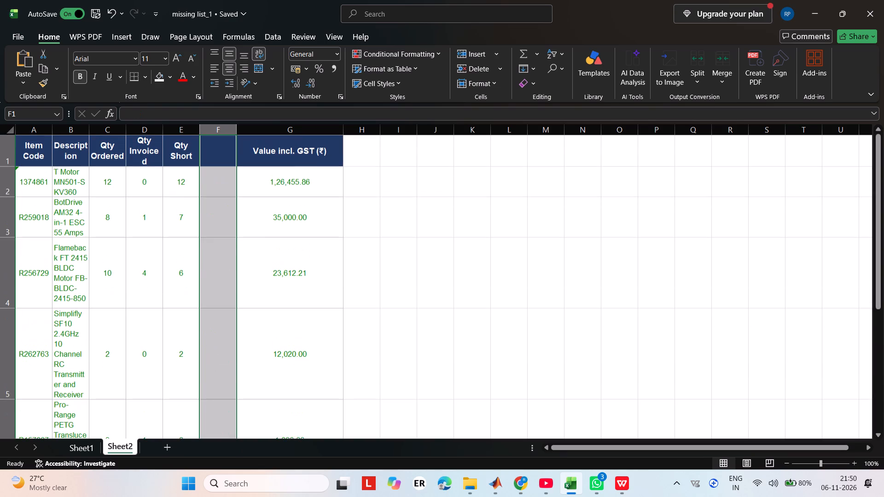
Delete the emptied column F entirely so the Value incl. GST column sits beside Qty Short.
right_click(215, 156)
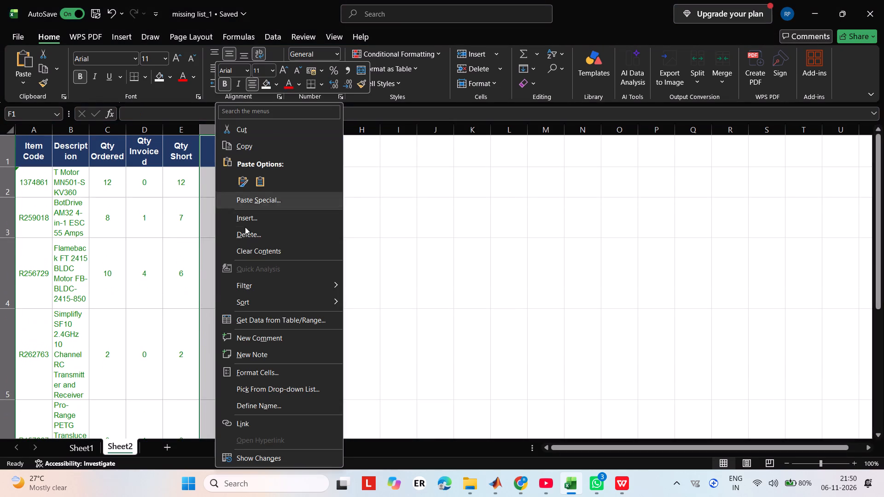
click(244, 132)
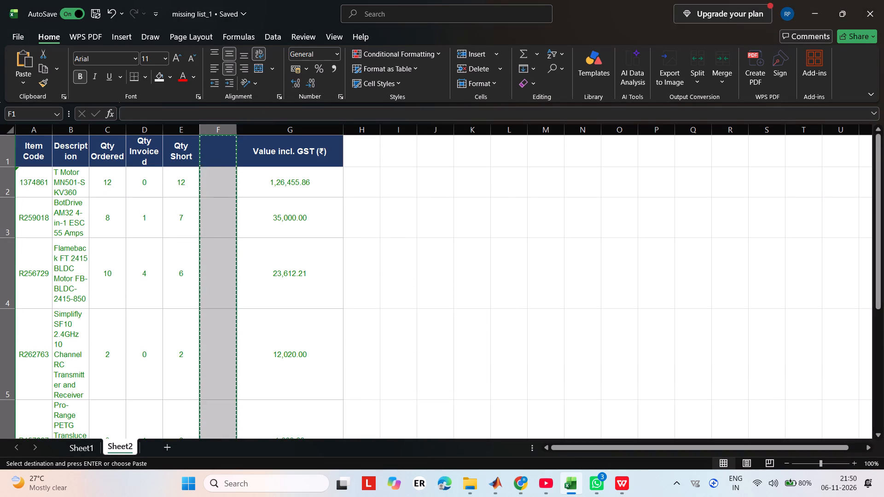
key(Delete)
right_click(219, 200)
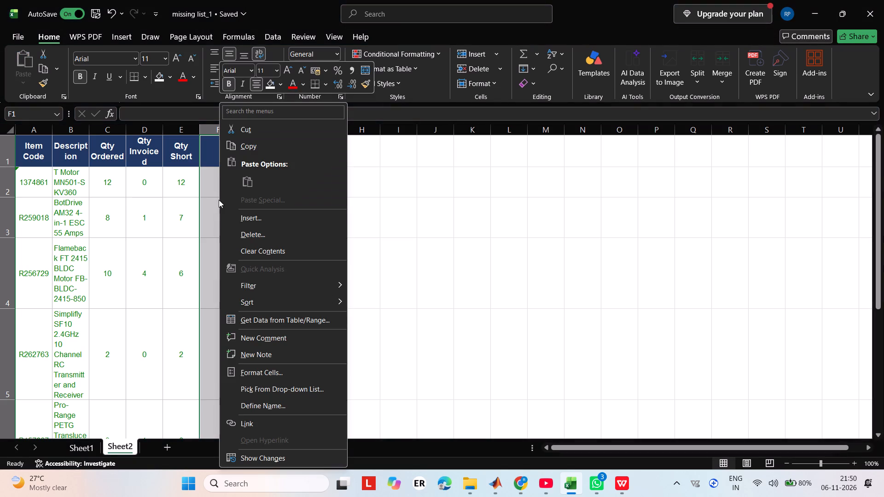
click(250, 232)
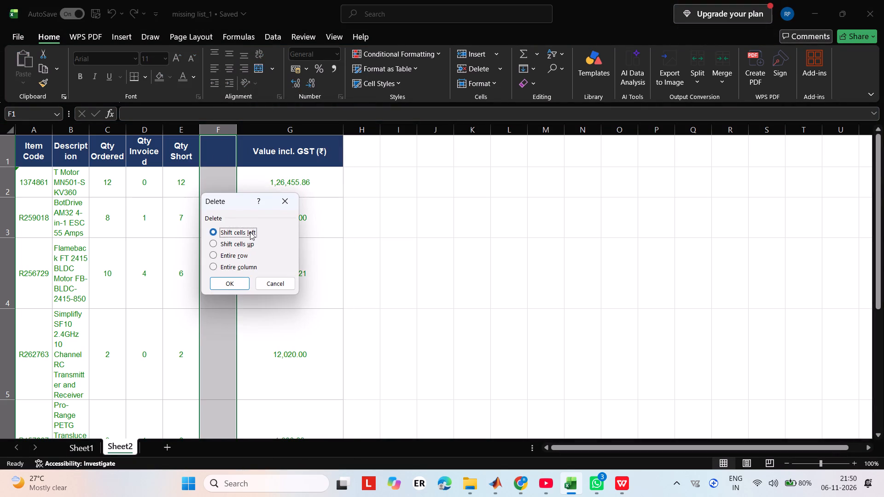
click(214, 263)
click(241, 283)
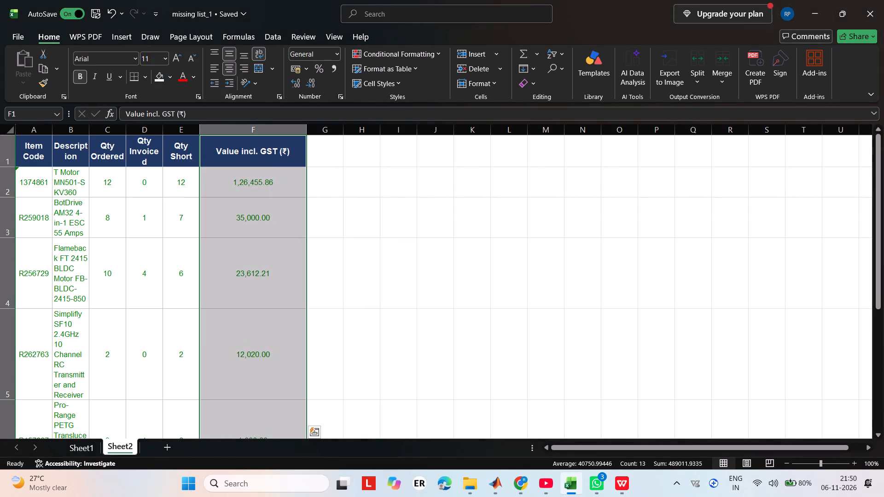
Widen the Qty Short, Qty Invoiced, Qty Ordered, Description and Item Code columns so each heading fits on one line.
click(125, 277)
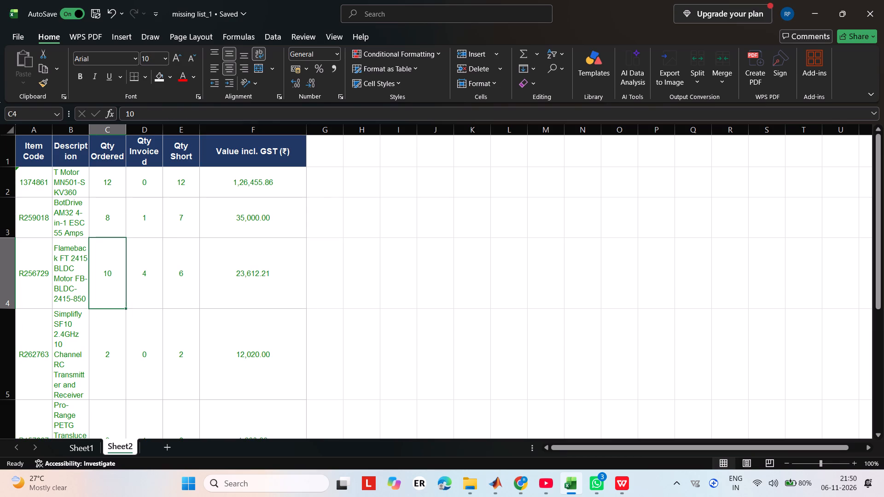
drag(199, 134, 224, 134)
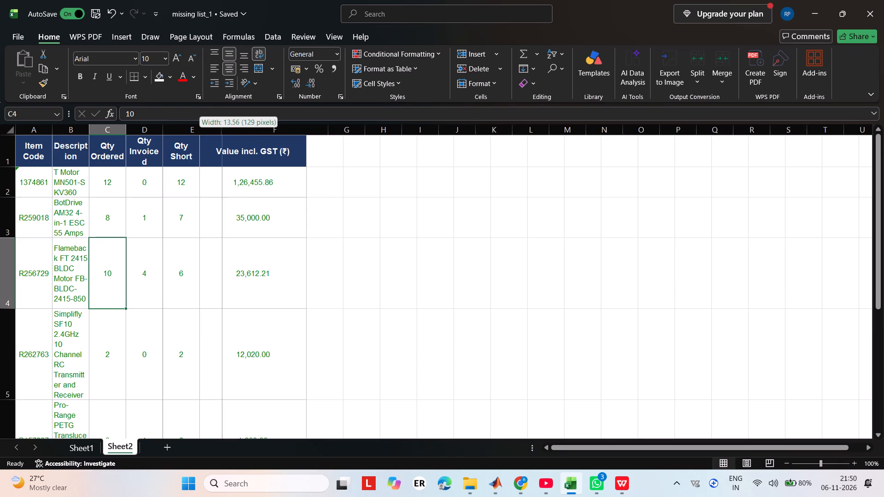
drag(224, 134, 243, 135)
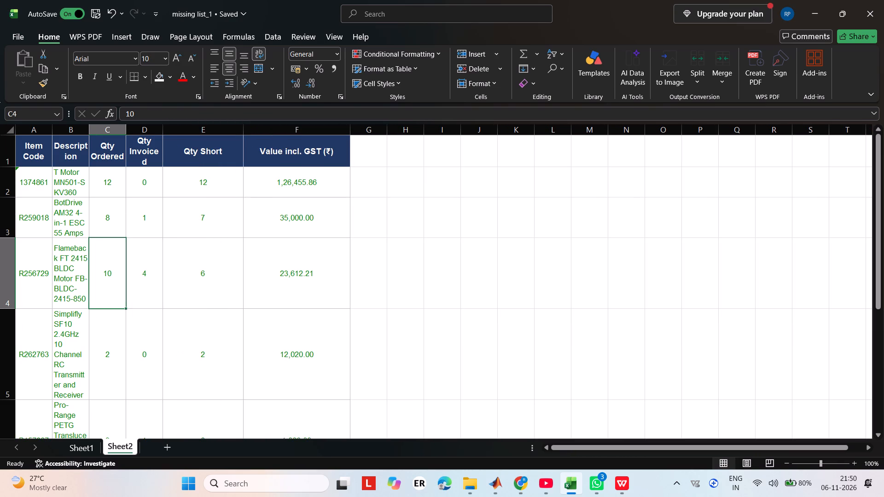
drag(164, 133, 207, 148)
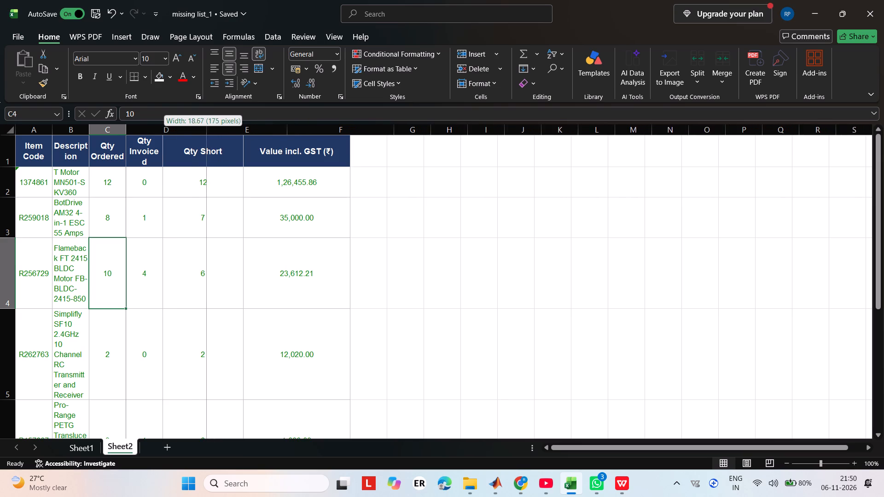
drag(207, 148, 199, 149)
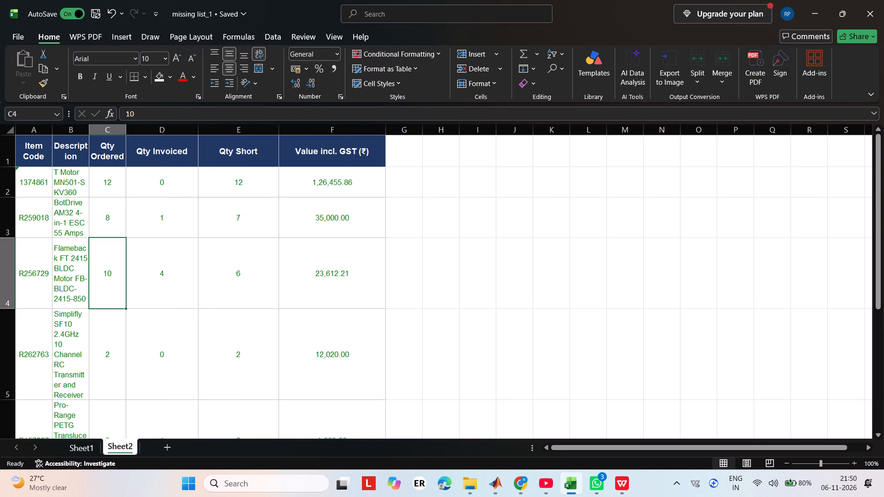
drag(127, 133, 161, 138)
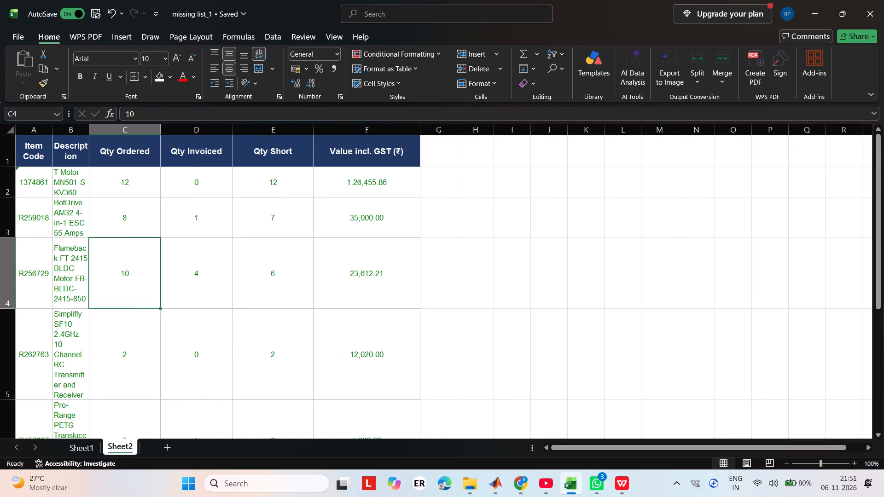
drag(89, 130, 130, 134)
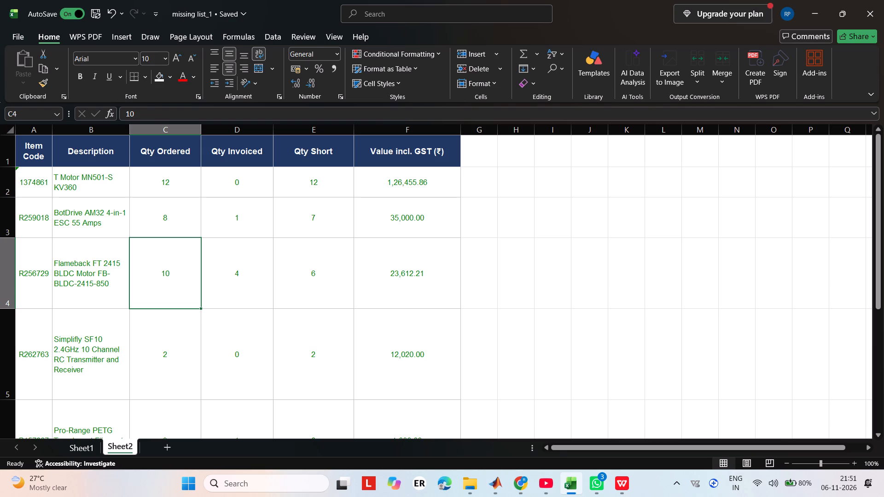
drag(130, 132, 158, 129)
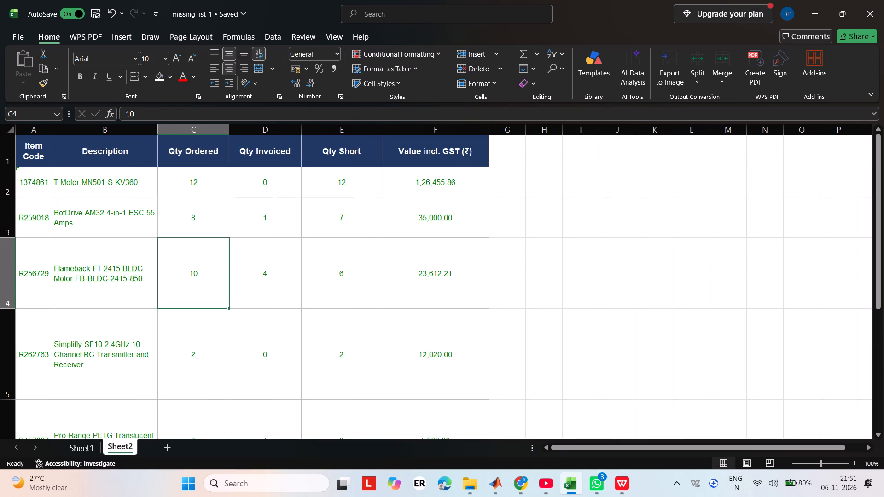
drag(51, 133, 64, 133)
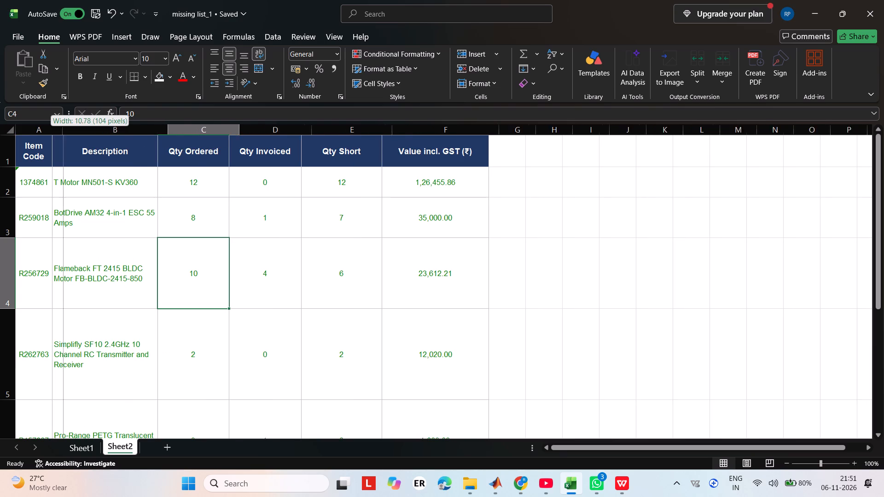
drag(64, 133, 83, 133)
right_click(181, 272)
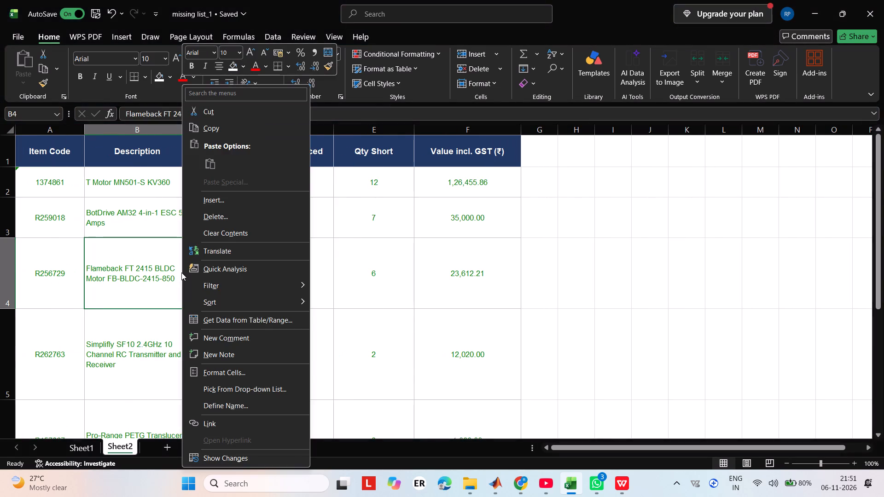
click(354, 287)
Reduce the height of row 12, the Pro-Range Soldering Iron Kit item, to trim the empty space around its description.
scroll(134, 337, down, 3)
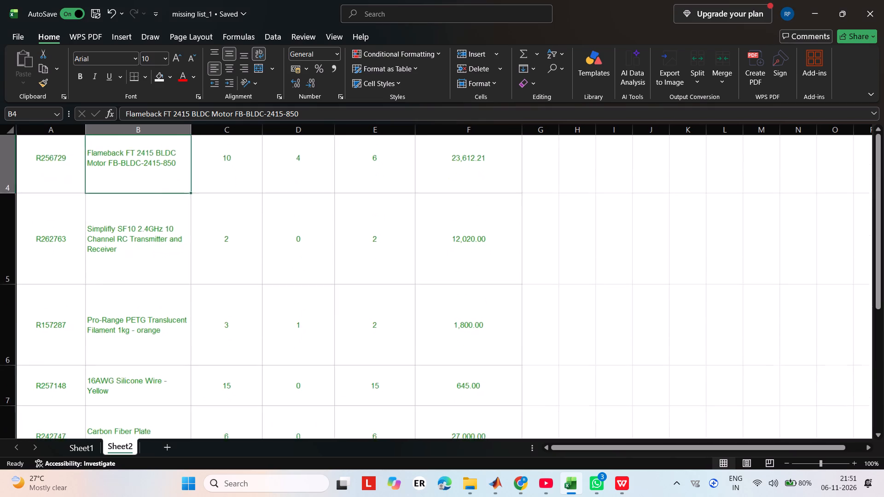
scroll(134, 337, down, 7)
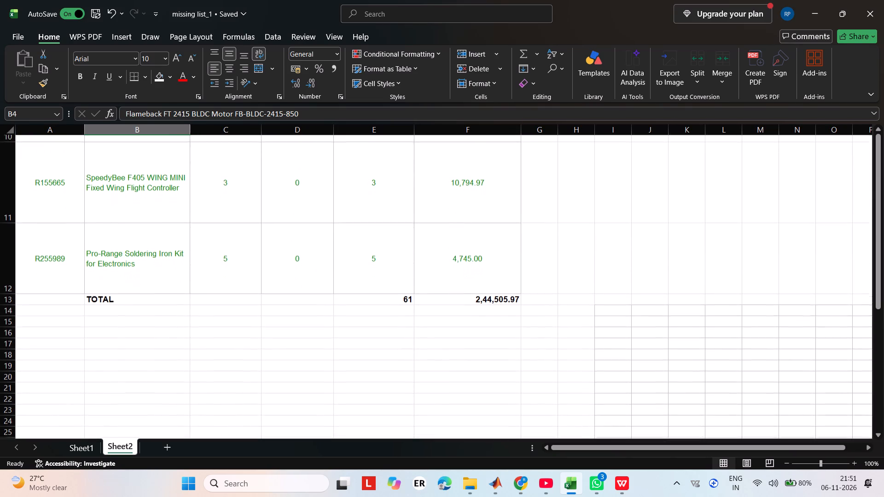
drag(15, 286, 19, 265)
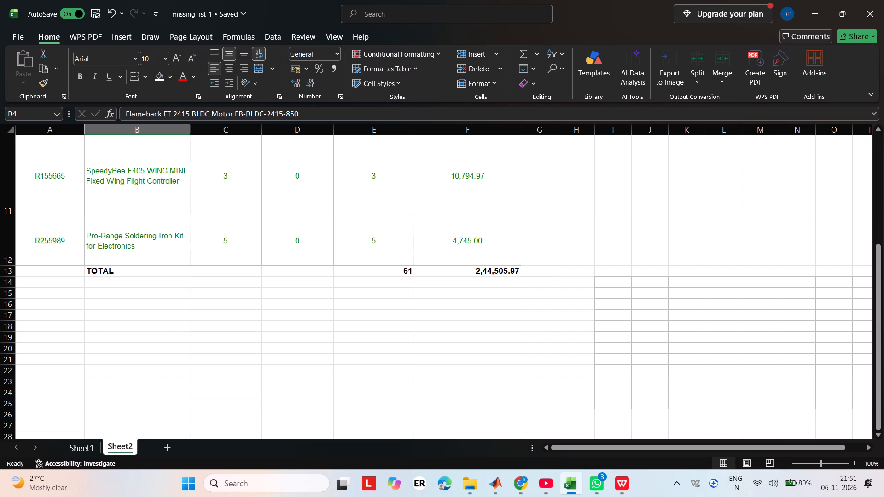
Reduce the heights of row 12 (Pro-Range Soldering Iron Kit) and row 11 (SpeedyBee F405 WING MINI) to fit their two-line descriptions.
drag(14, 264, 15, 254)
scroll(17, 234, up, 1)
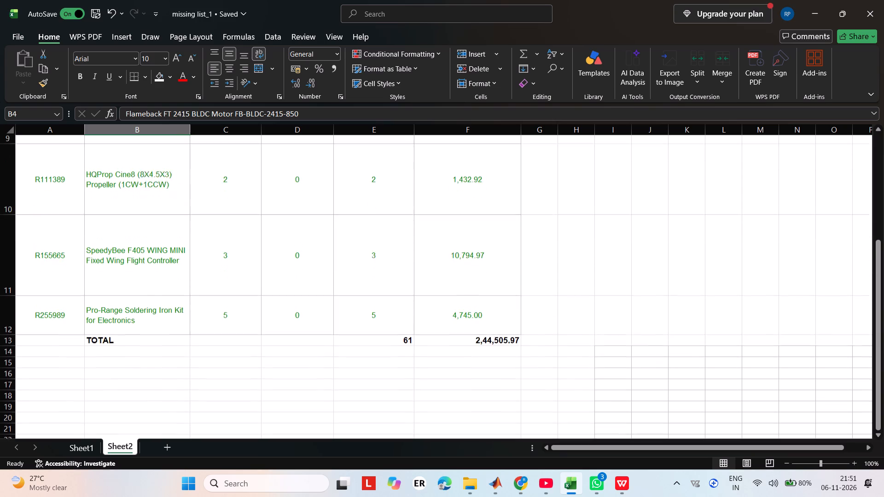
scroll(17, 234, up, 1)
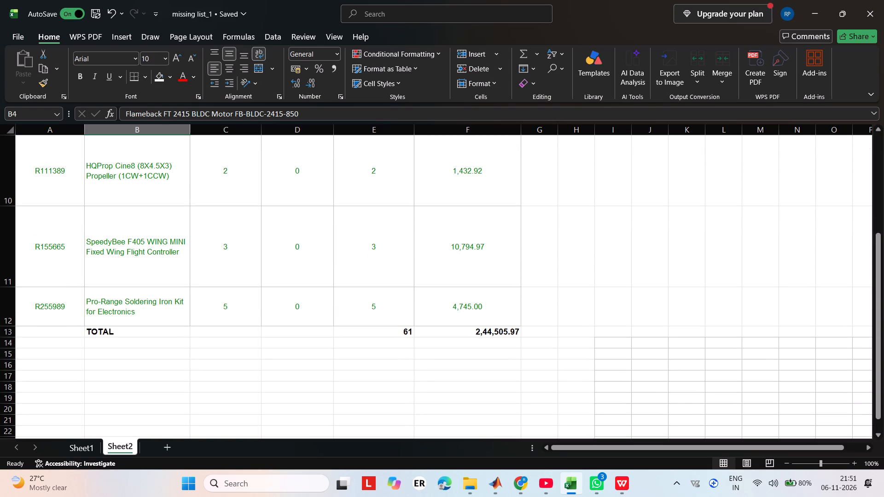
drag(17, 204, 14, 217)
click(35, 234)
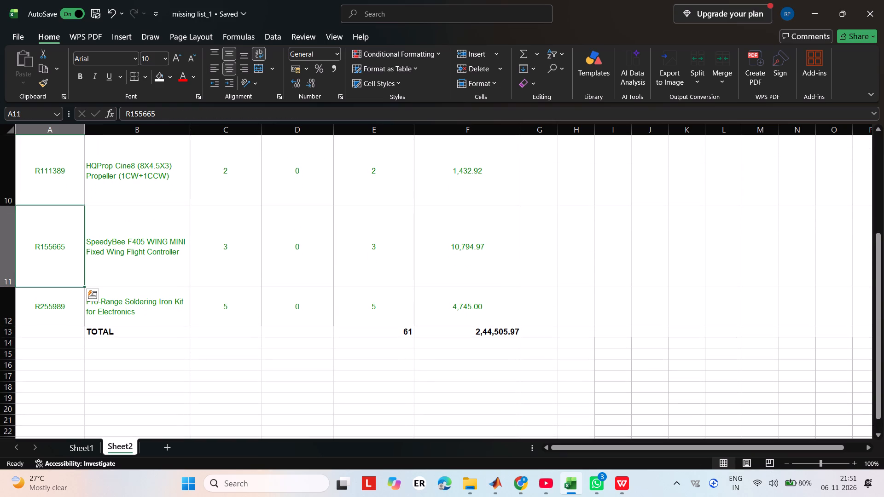
drag(11, 285, 11, 274)
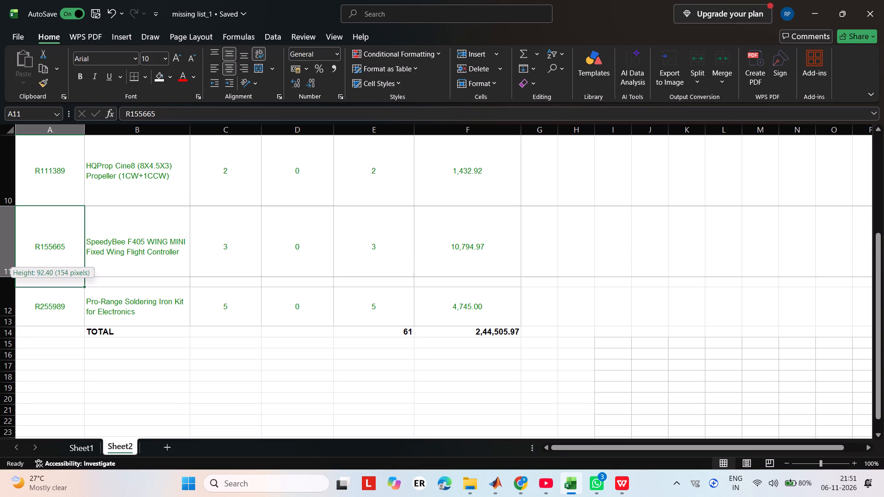
drag(11, 274, 9, 243)
Reduce the height of row 10, the HQProp Cine8 Propeller item, to trim the empty space around its description.
scroll(9, 243, up, 1)
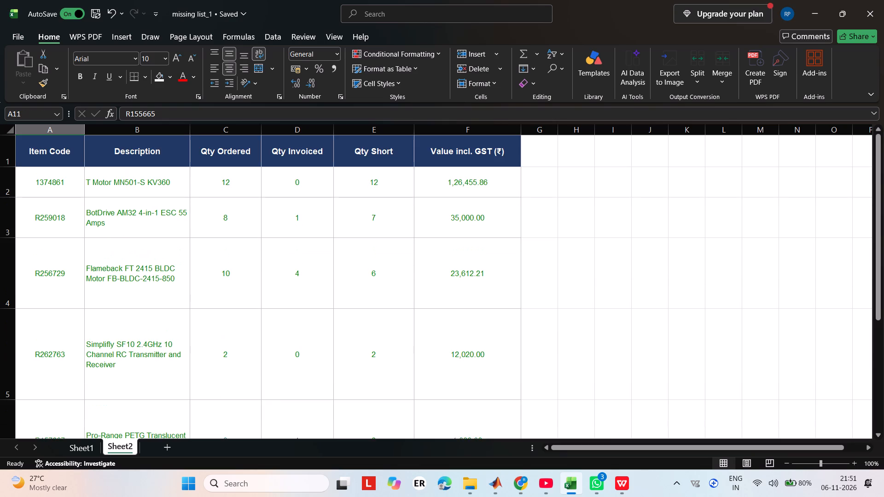
scroll(9, 243, up, 1)
scroll(8, 234, down, 1)
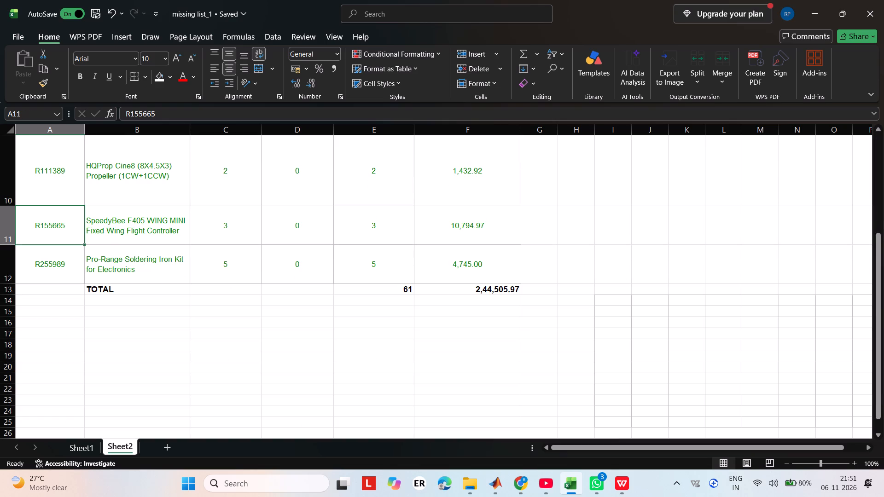
click(12, 202)
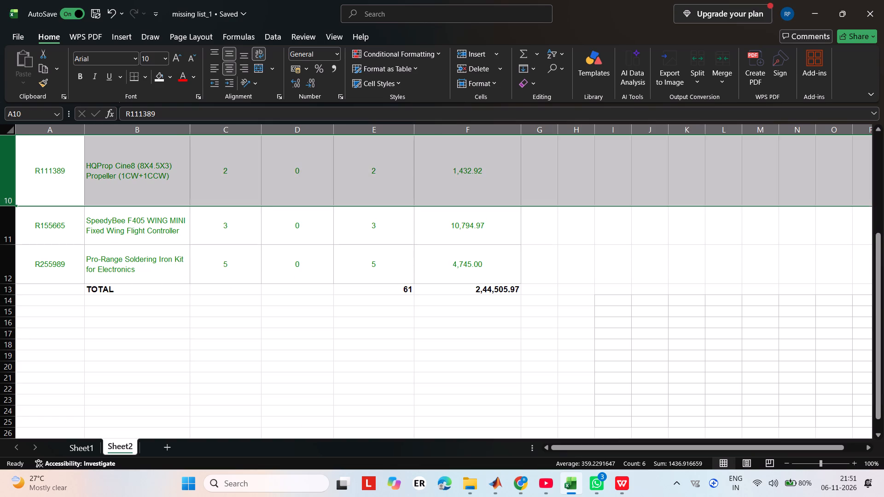
click(12, 216)
click(78, 320)
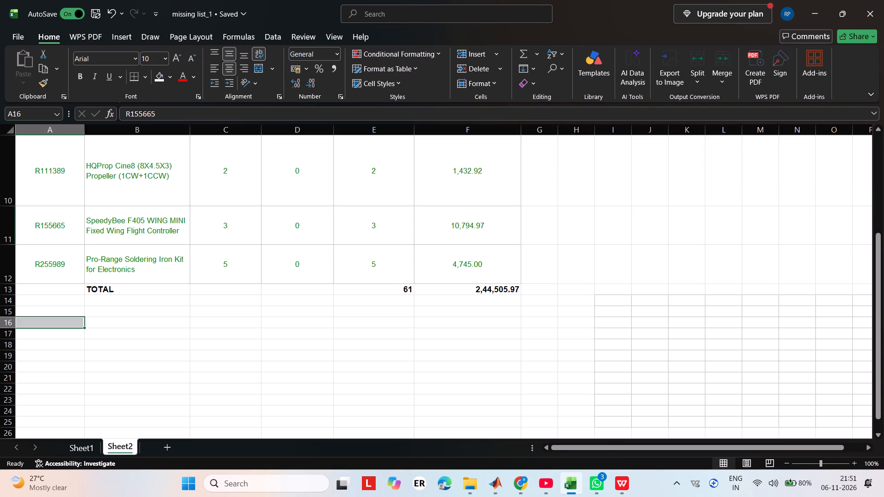
drag(15, 205, 15, 191)
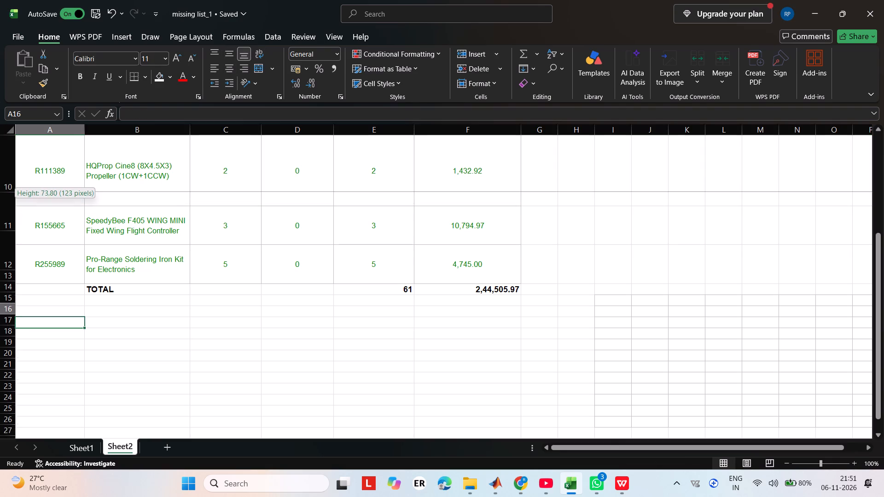
drag(15, 191, 13, 180)
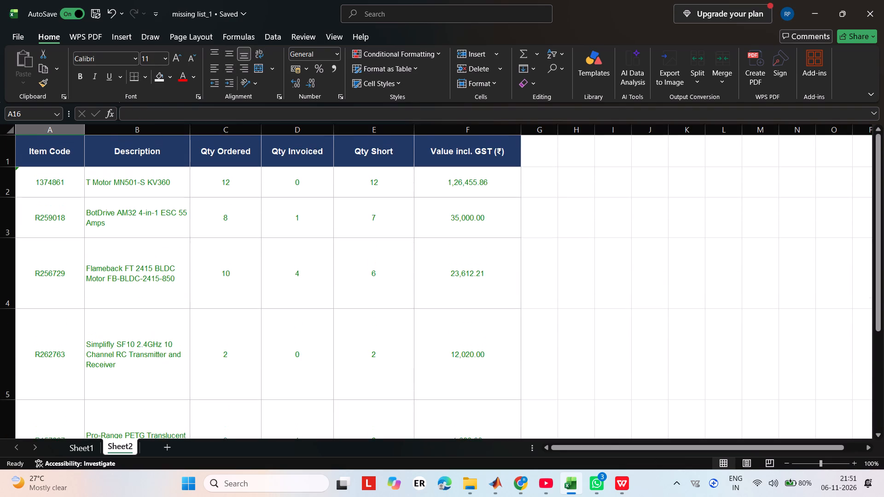
Reduce the heights of row 9 (3K Carbon Fibre Tube) and row 8 (Carbon Fiber Plate) to sit closer around their descriptions.
scroll(86, 239, down, 3)
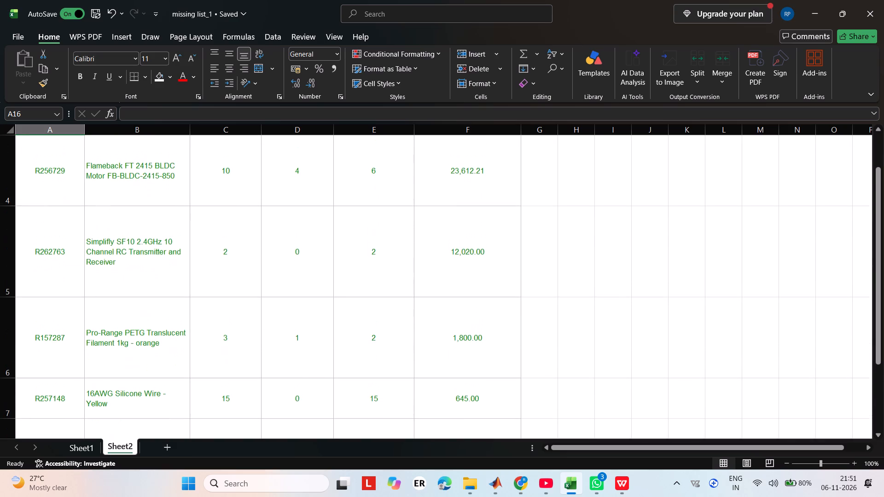
scroll(86, 235, down, 1)
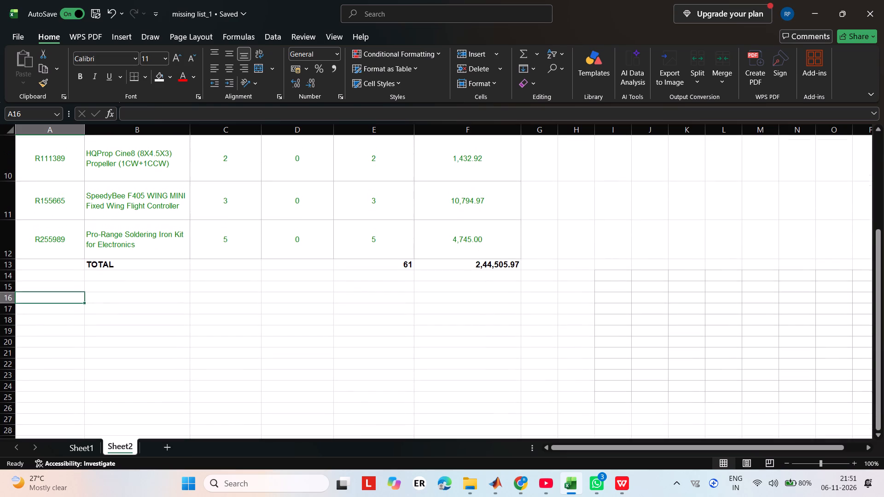
scroll(88, 208, up, 2)
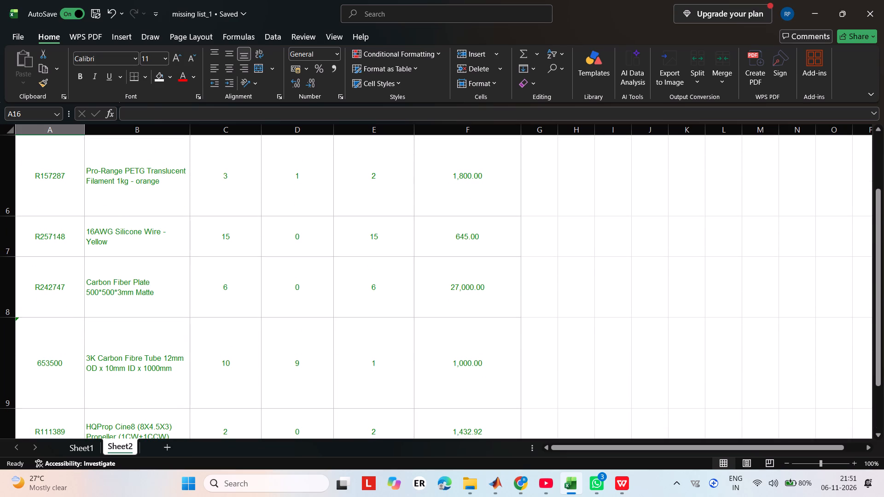
drag(15, 408, 13, 368)
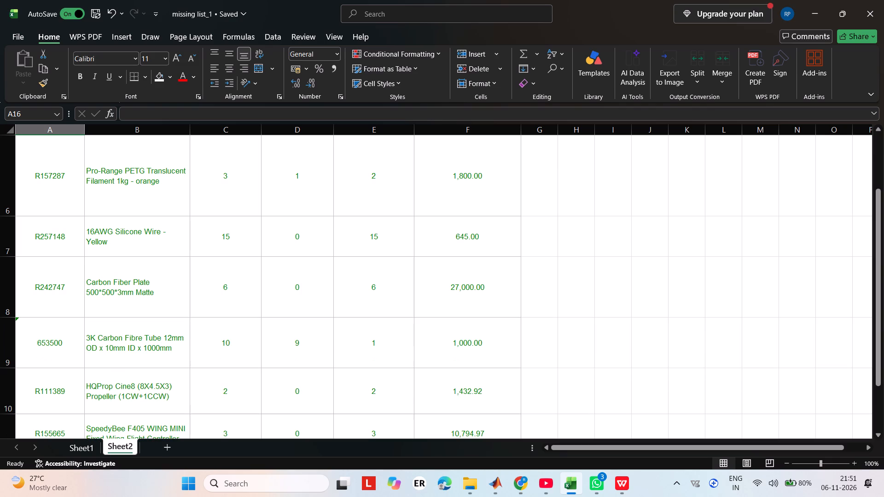
click(51, 342)
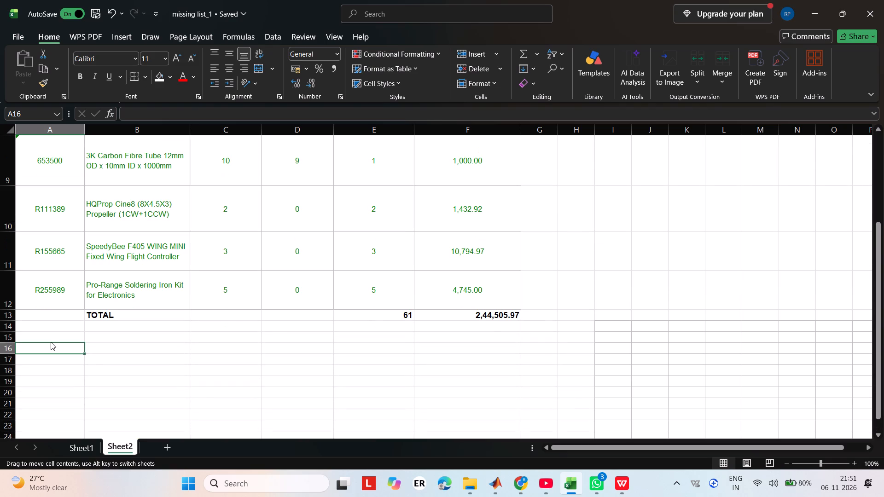
scroll(51, 342, up, 2)
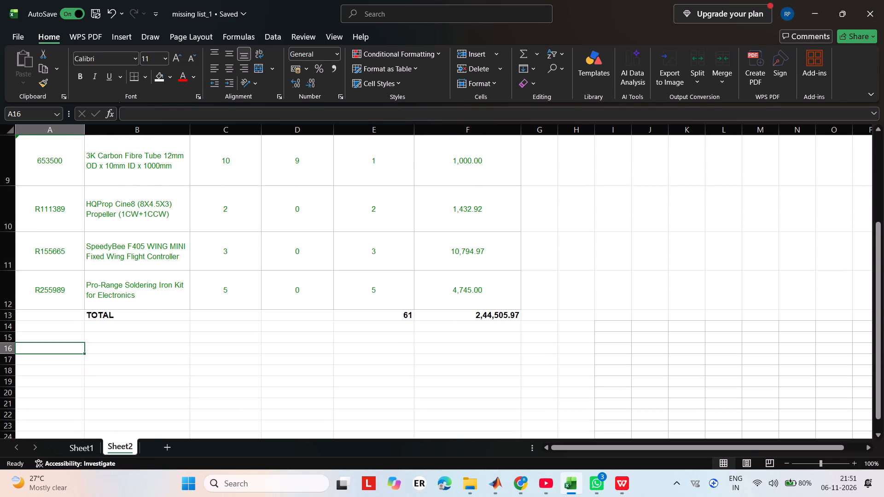
scroll(174, 315, up, 1)
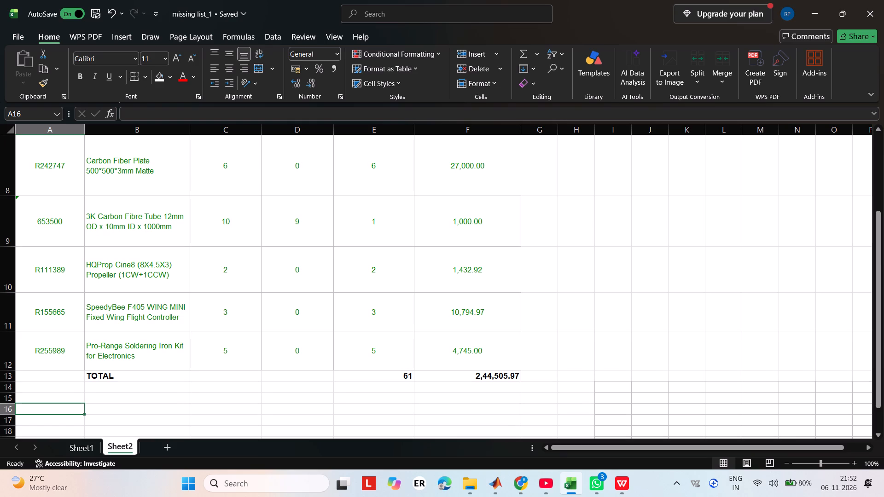
drag(174, 315, 111, 240)
click(111, 240)
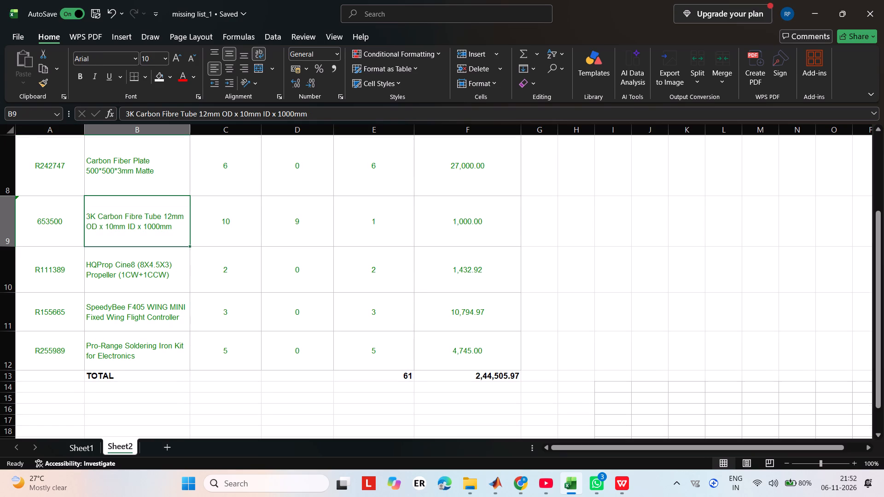
scroll(111, 240, up, 1)
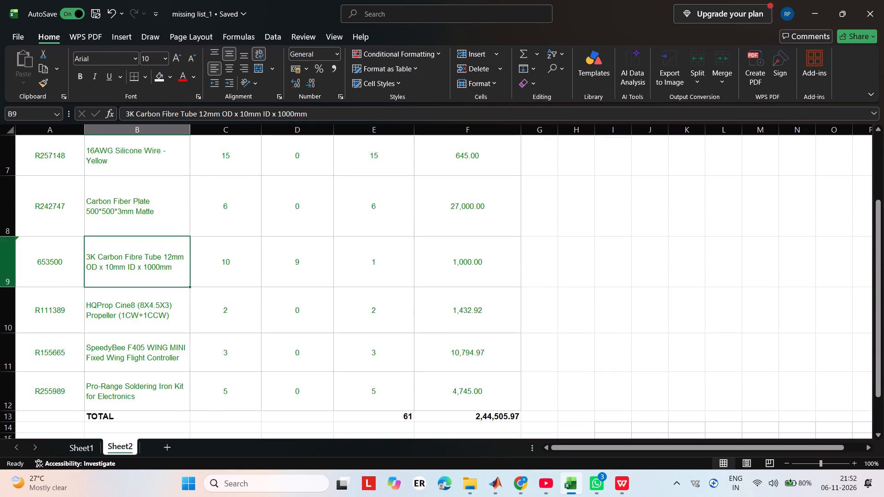
click(16, 237)
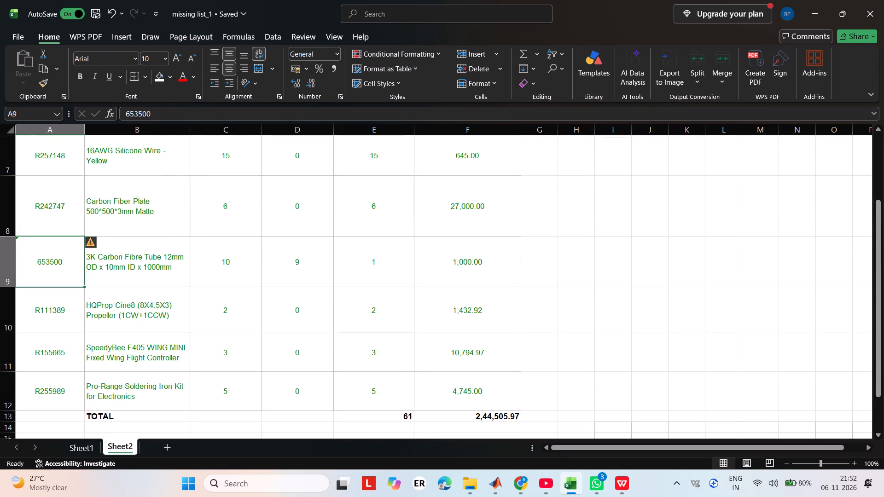
drag(14, 237, 16, 223)
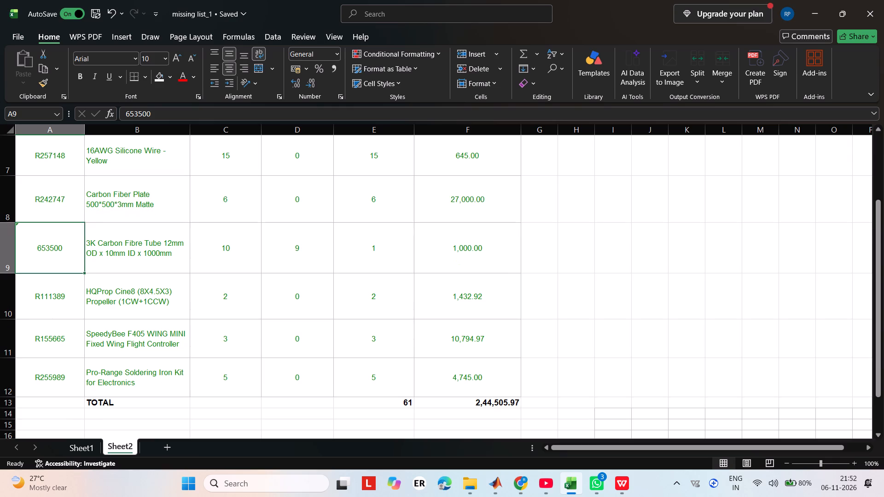
Reduce the heights of rows 6, 5 and 4 (PETG filament, Simplifly transmitter and Flameback motor), keeping each full description readable.
scroll(16, 223, up, 1)
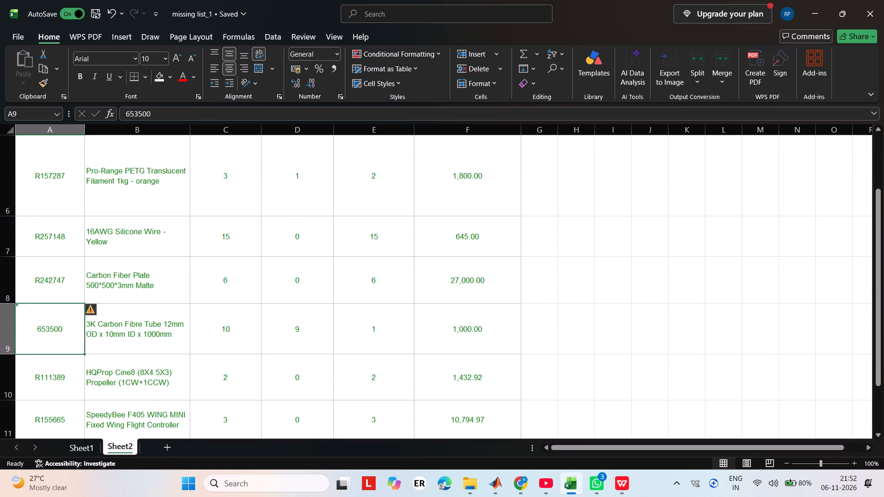
scroll(21, 203, up, 1)
drag(15, 216, 20, 179)
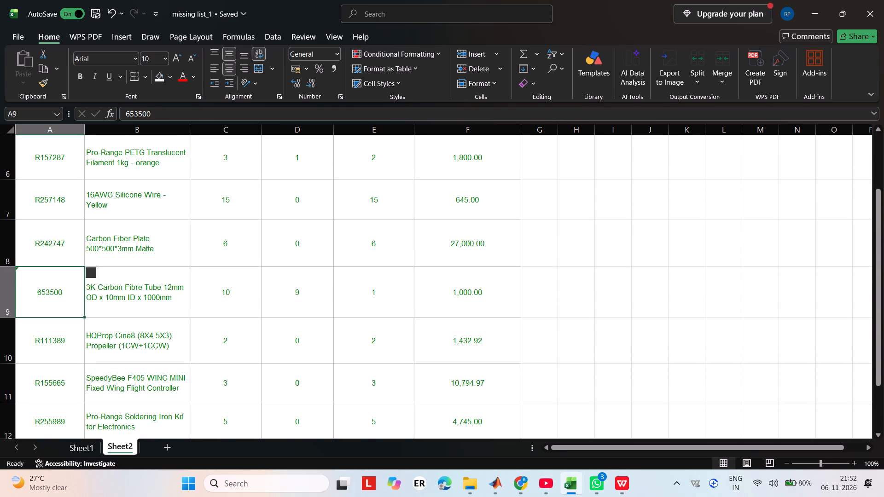
scroll(20, 179, up, 2)
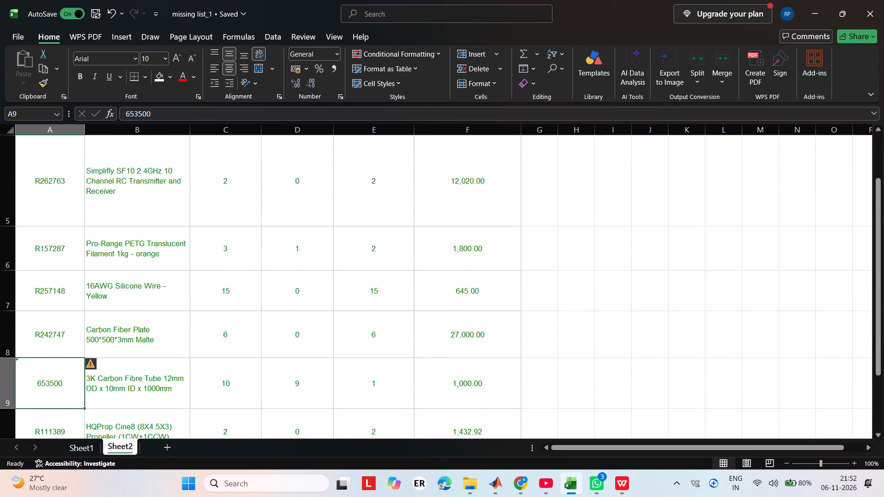
drag(15, 226, 17, 195)
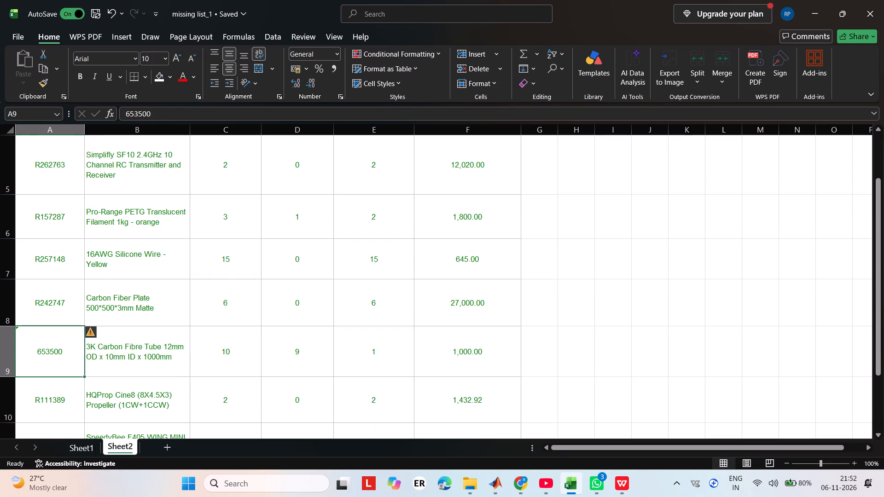
scroll(17, 195, up, 1)
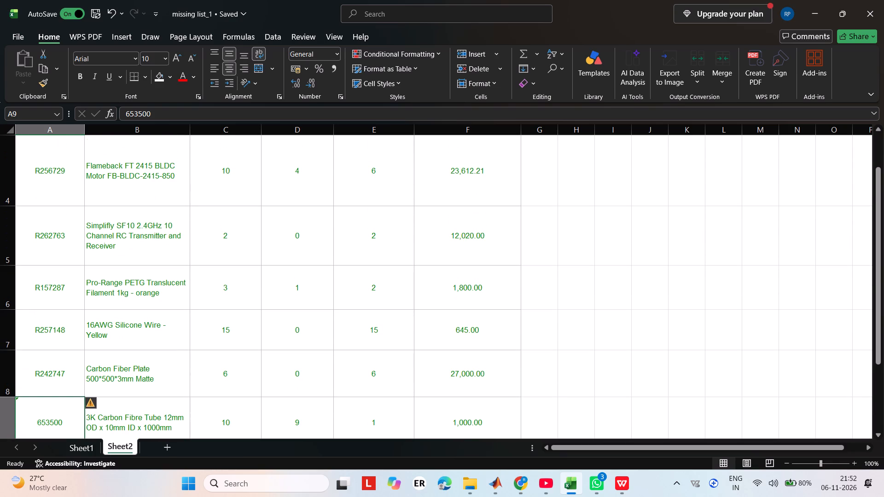
drag(15, 265, 15, 260)
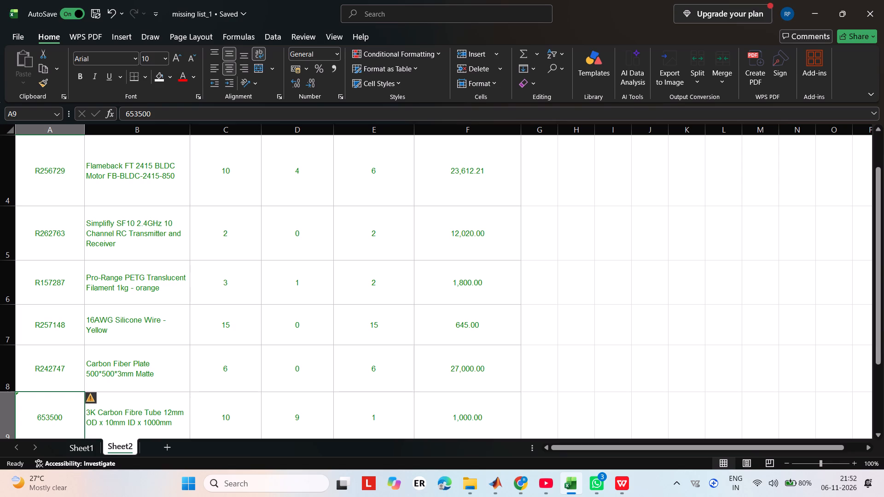
drag(15, 207, 17, 191)
Insert an entire blank row above the Pro-Range Soldering Iron Kit item in row 12.
scroll(17, 191, up, 1)
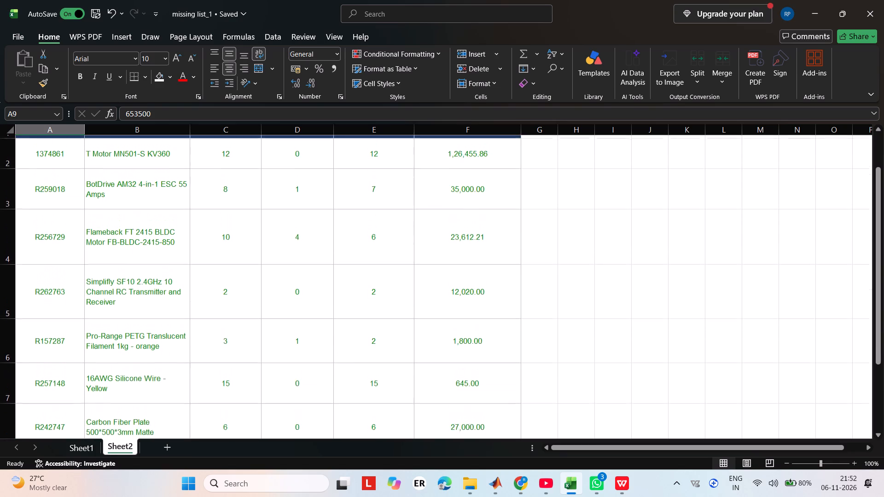
scroll(17, 191, up, 3)
scroll(193, 254, down, 3)
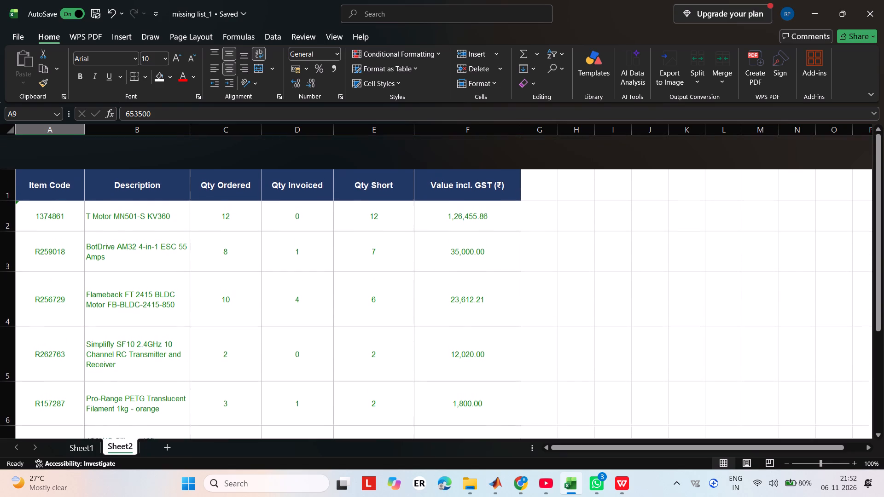
scroll(193, 254, down, 6)
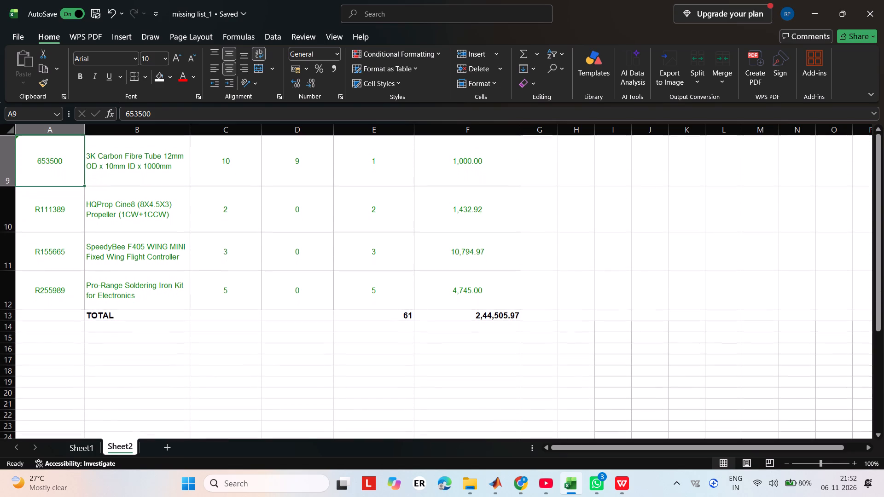
click(43, 303)
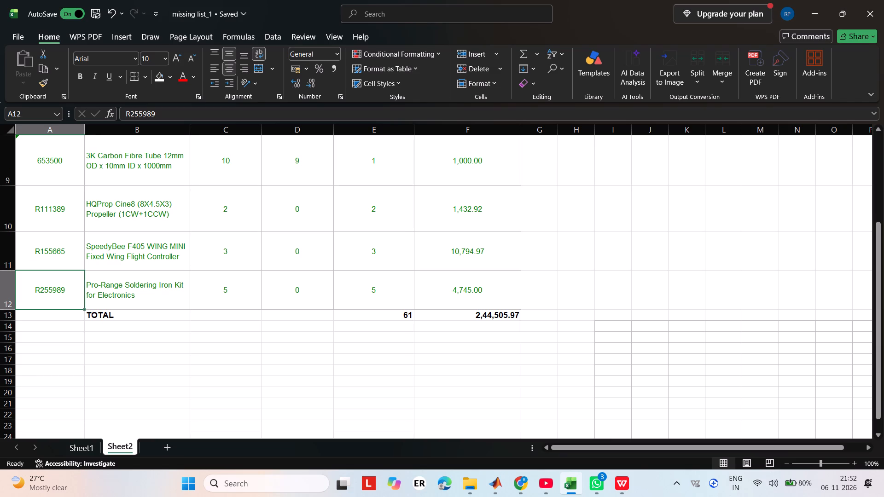
right_click(99, 309)
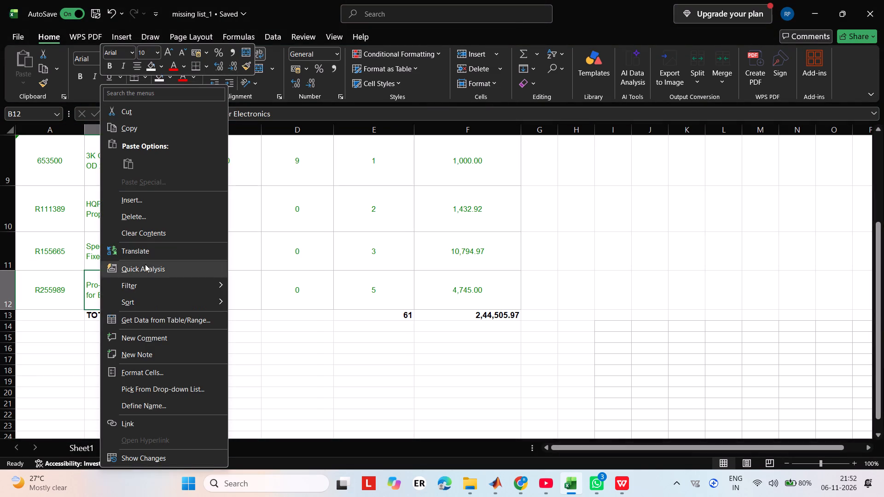
click(127, 197)
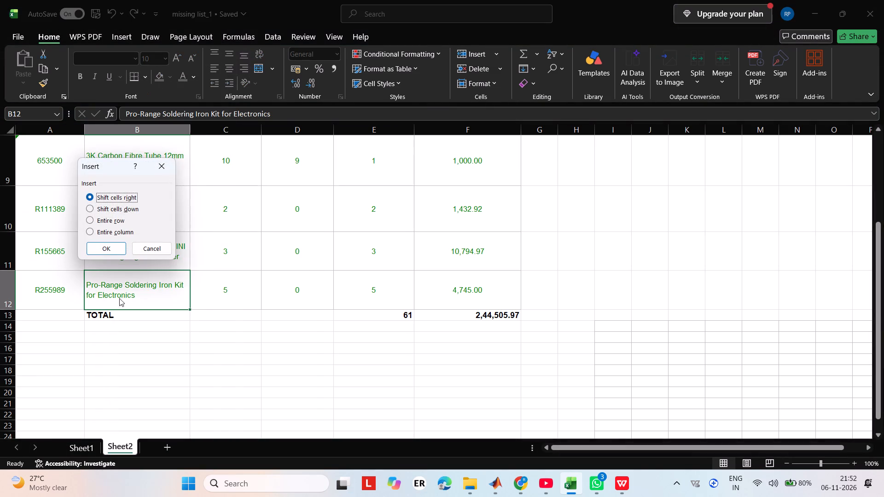
click(94, 214)
click(93, 217)
click(111, 251)
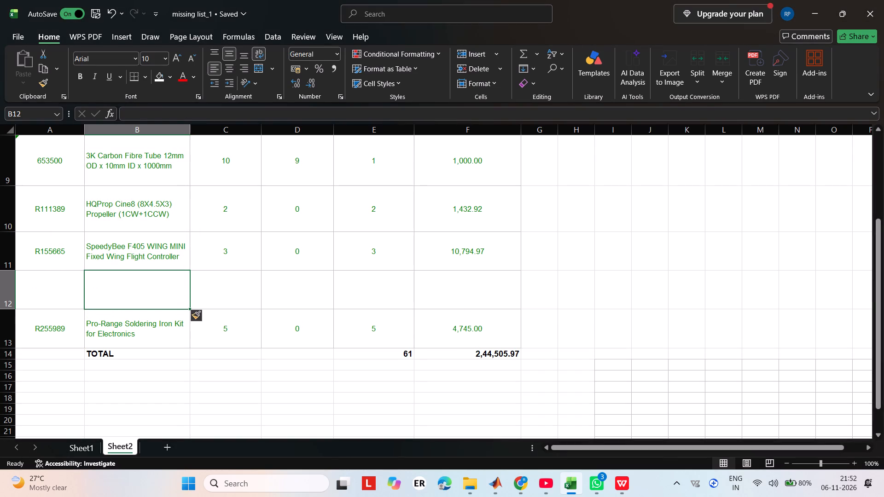
Enter the item code R175131 in column A of the blank row 12, between the SpeedyBee flight controller and the soldering iron kit.
click(91, 289)
click(51, 287)
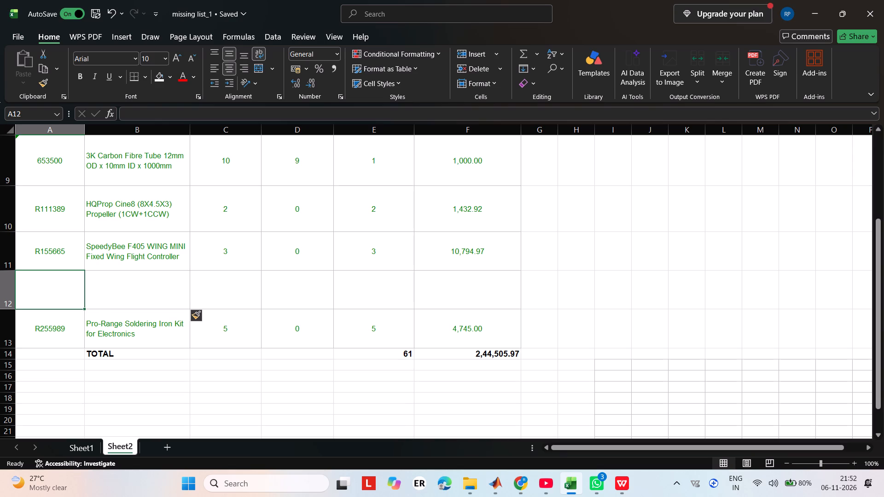
click(46, 285)
scroll(233, 235, up, 4)
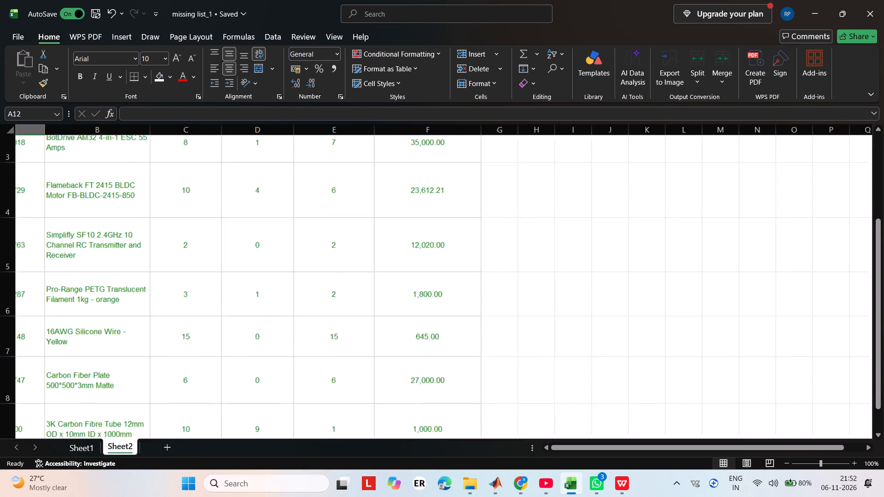
scroll(233, 235, up, 1)
scroll(233, 235, down, 3)
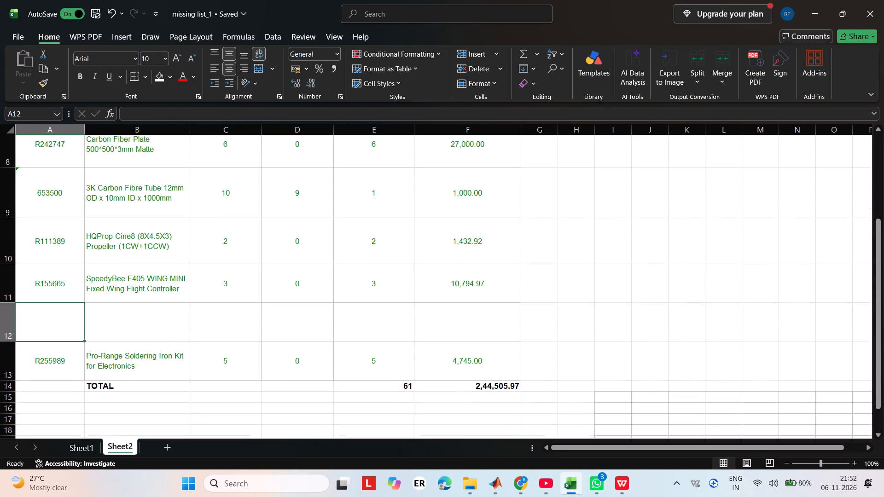
scroll(233, 235, down, 1)
click(48, 289)
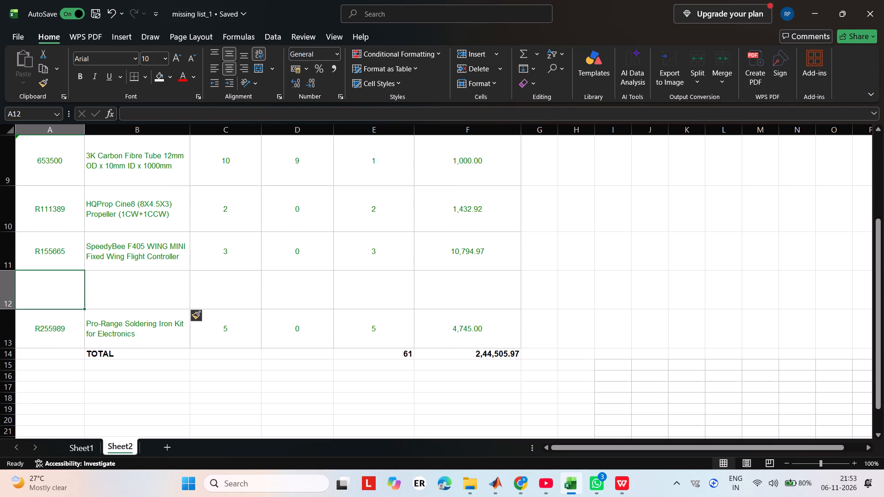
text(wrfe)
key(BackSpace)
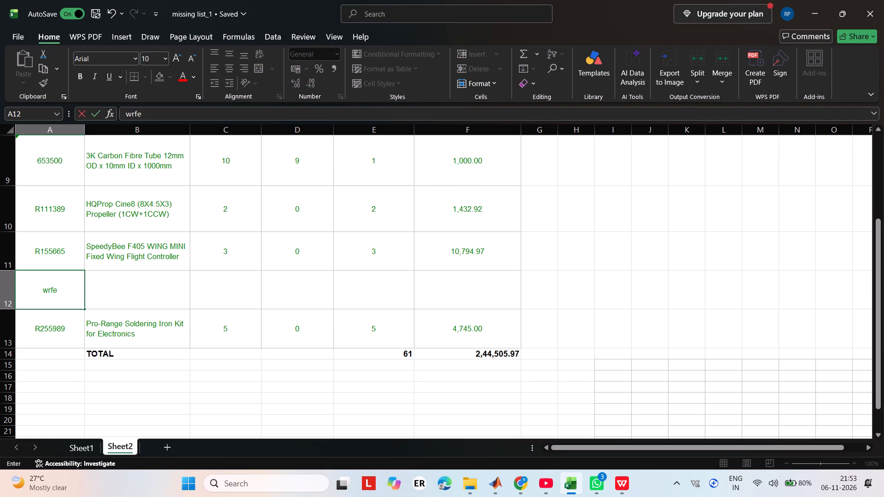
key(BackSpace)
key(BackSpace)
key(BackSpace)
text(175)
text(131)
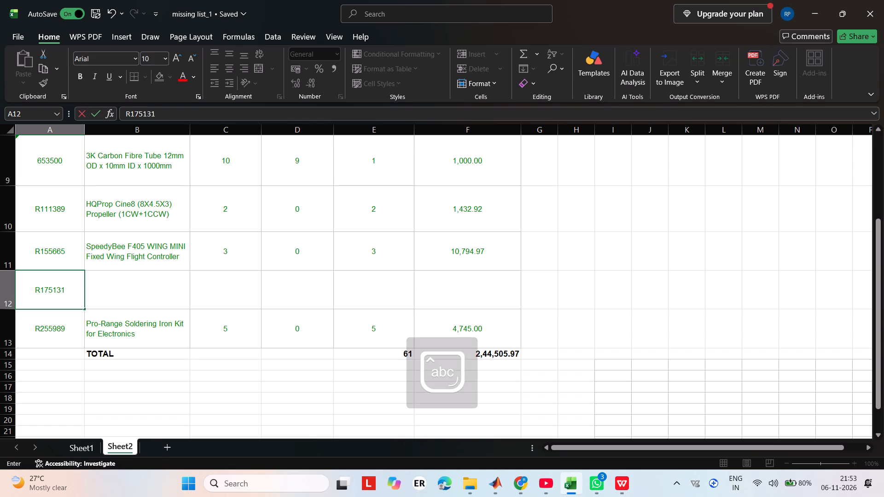
click(110, 287)
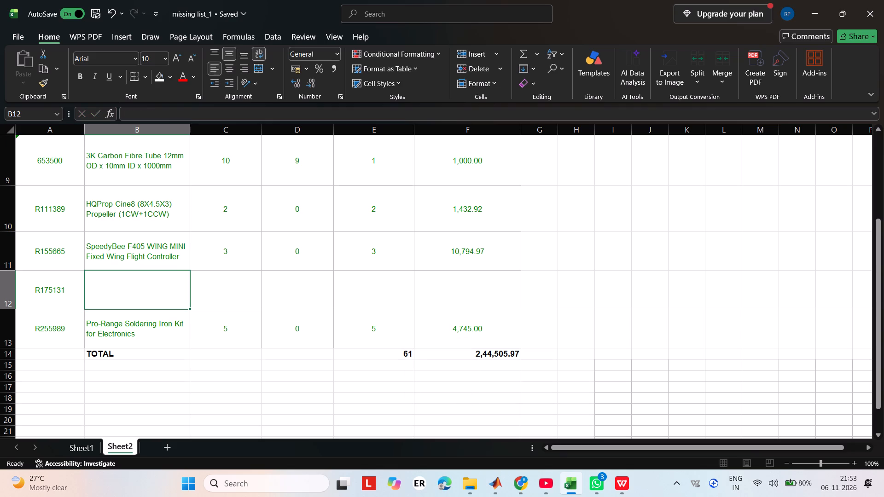
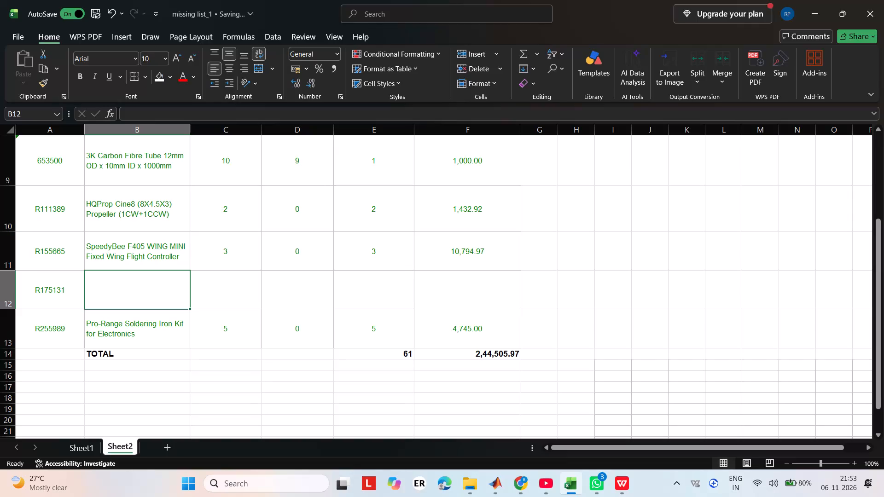
Enter the description "2-M4-JST-1.04~2.63 14~16 circular terminal cold-pressed terminals ROHS" for item R175131 in cell B12.
text(2-)
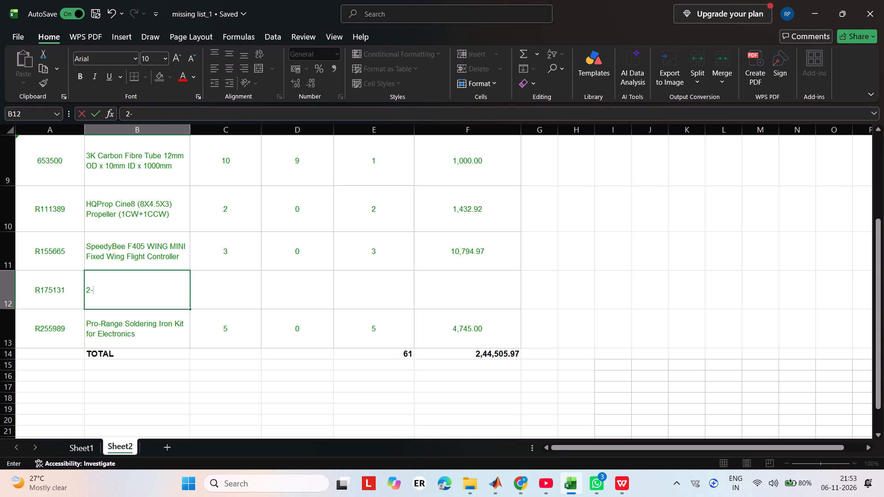
key(shift+m)
key(4)
key(minus)
text(JST)
text(-1.04)
key(shift+asciitilde)
text(2.63)
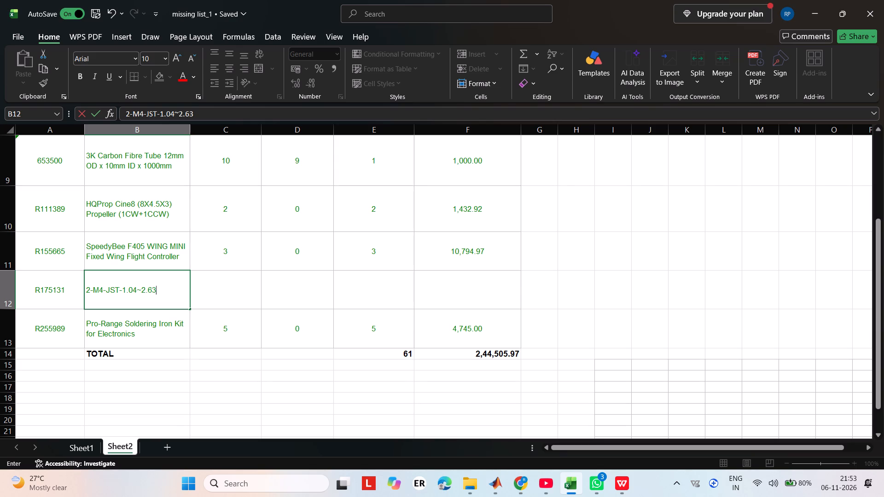
key(space)
text(14)
key(shift+asciitilde)
text(16)
key(space)
text(circular terminal)
key(space)
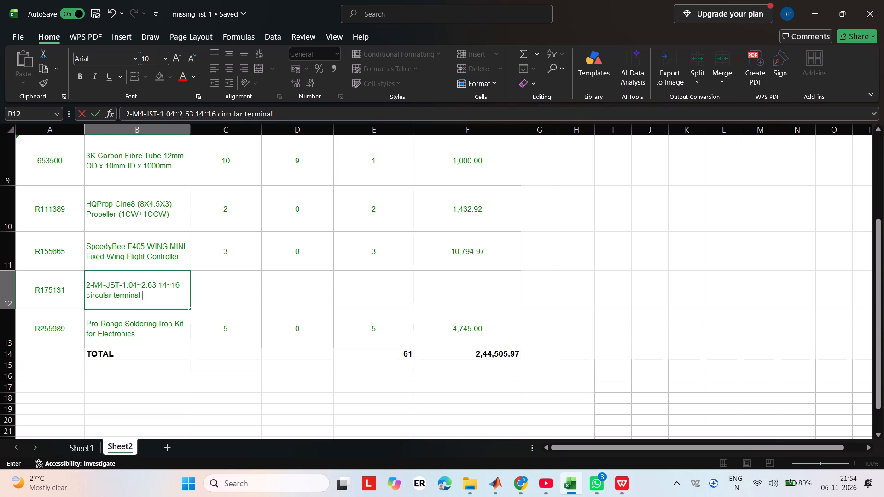
text(cold)
text(-pressed)
key(space)
key(t)
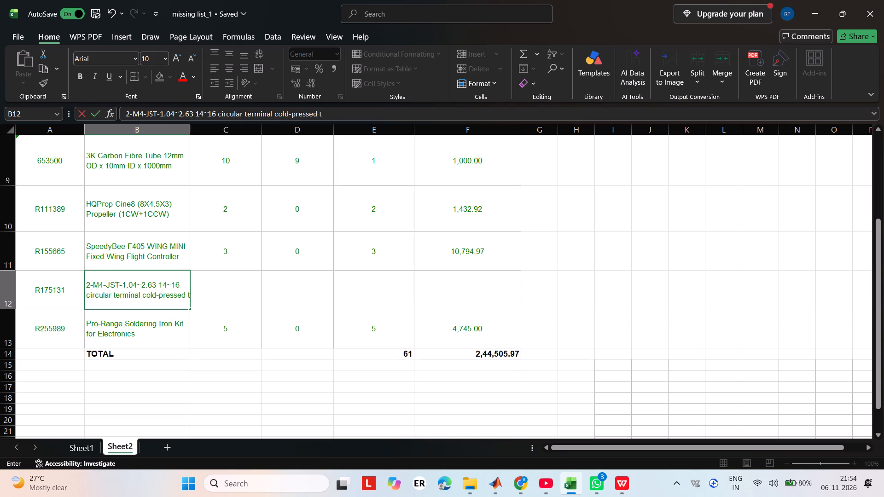
text(ern)
key(BackSpace)
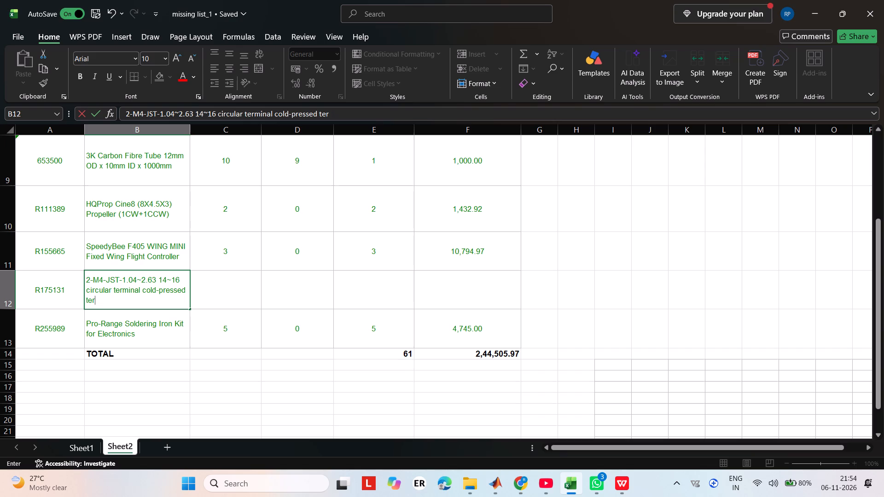
text(minals)
key(space)
text(ROHS)
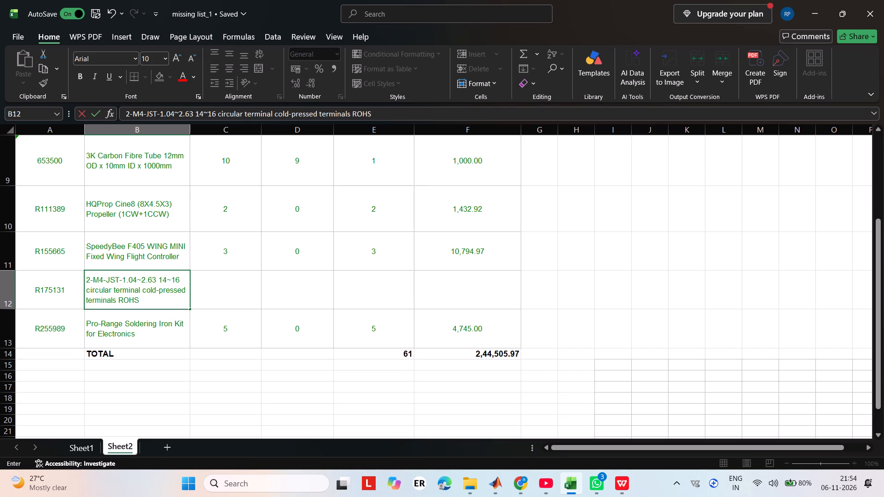
Enter an ordered quantity of 20 for item R175131 in row 12.
click(215, 284)
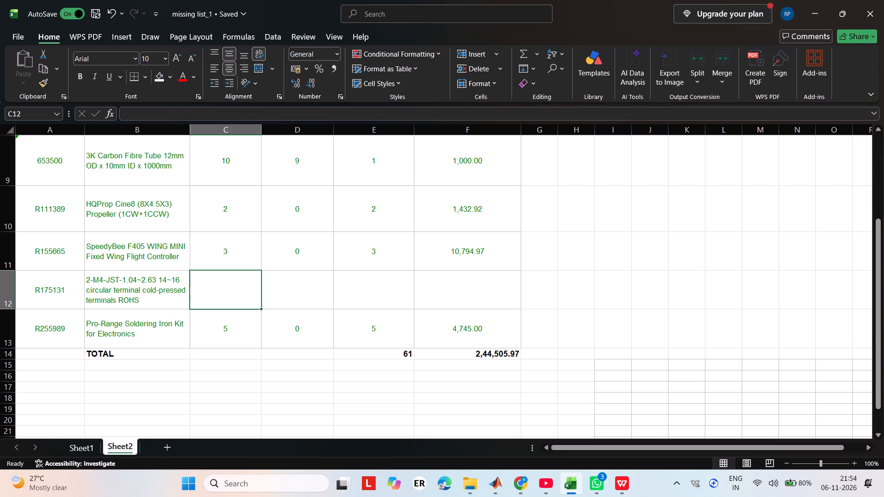
text(29)
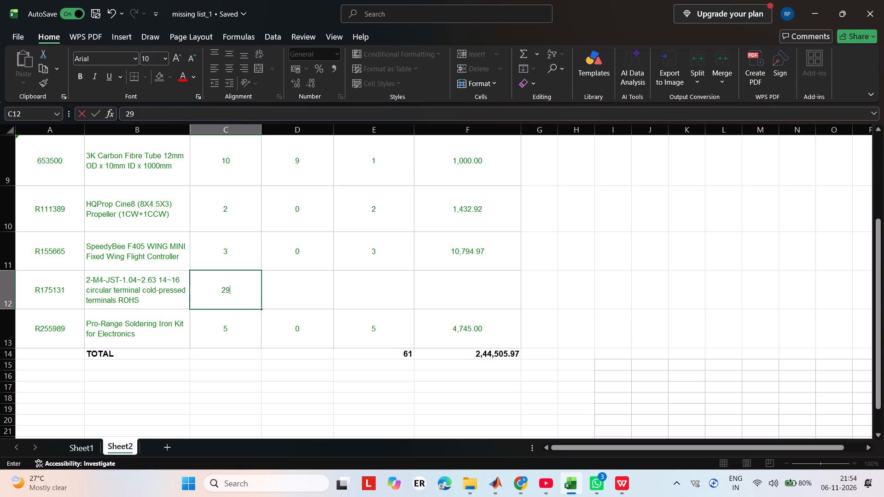
key(BackSpace)
key(0)
Check the column headings, and fill in item R175131's invoiced quantity as 0 and short quantity as 20 in row 12.
scroll(286, 287, up, 8)
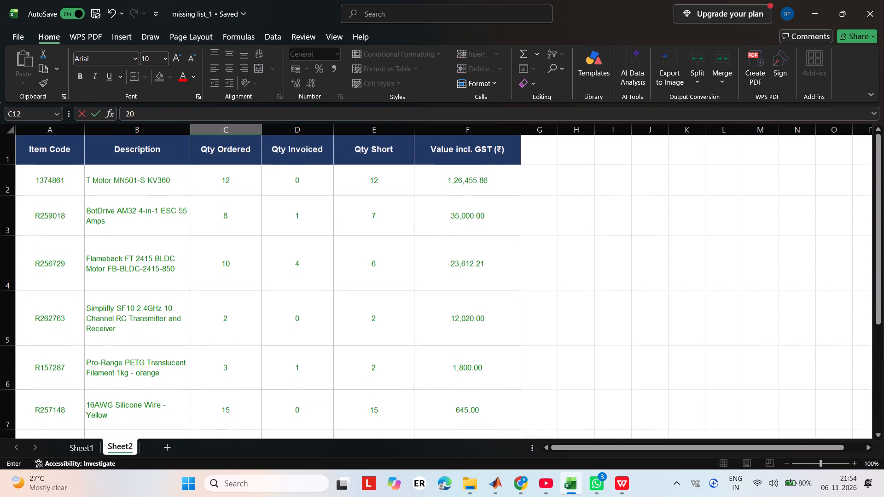
scroll(286, 287, up, 1)
scroll(286, 287, down, 1)
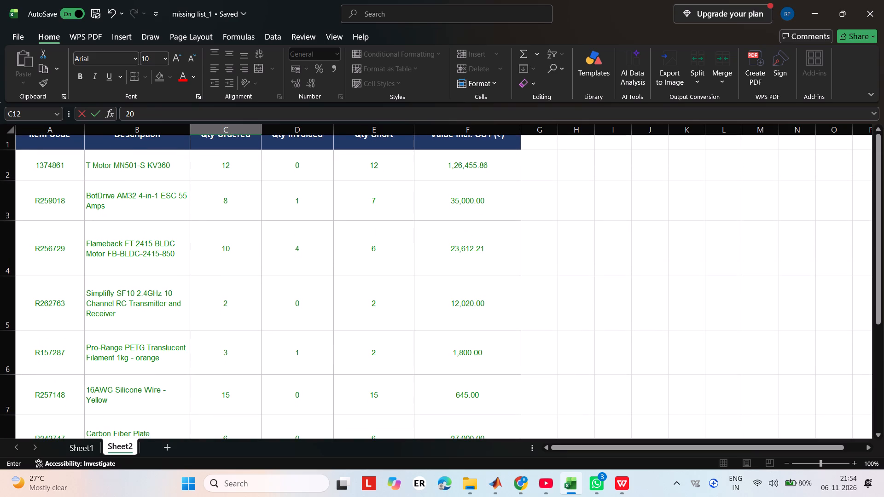
scroll(286, 287, down, 1)
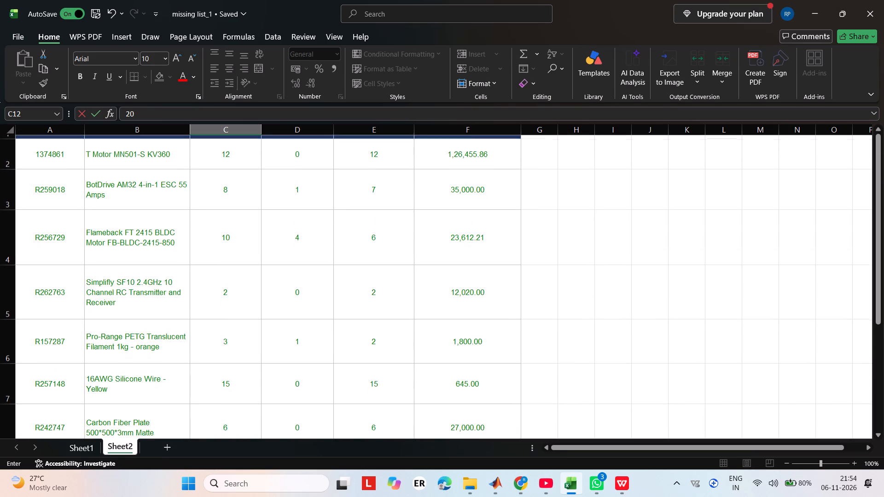
scroll(286, 287, down, 1)
scroll(286, 287, up, 2)
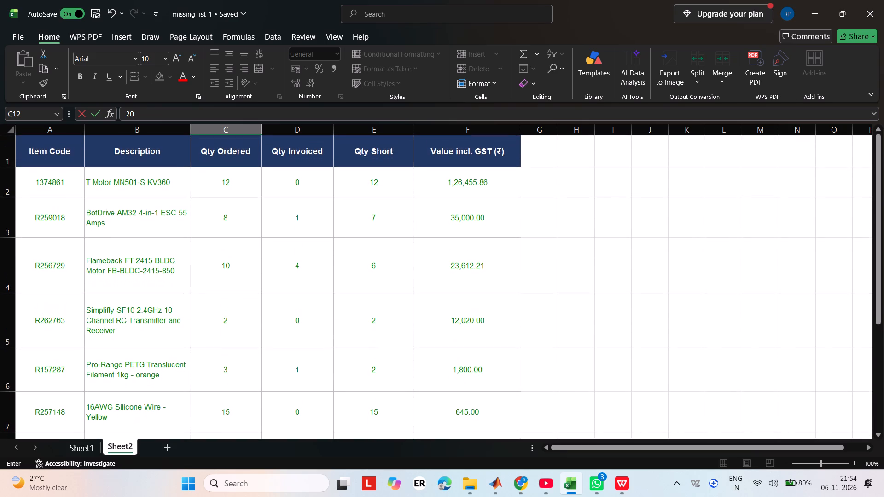
scroll(345, 380, down, 4)
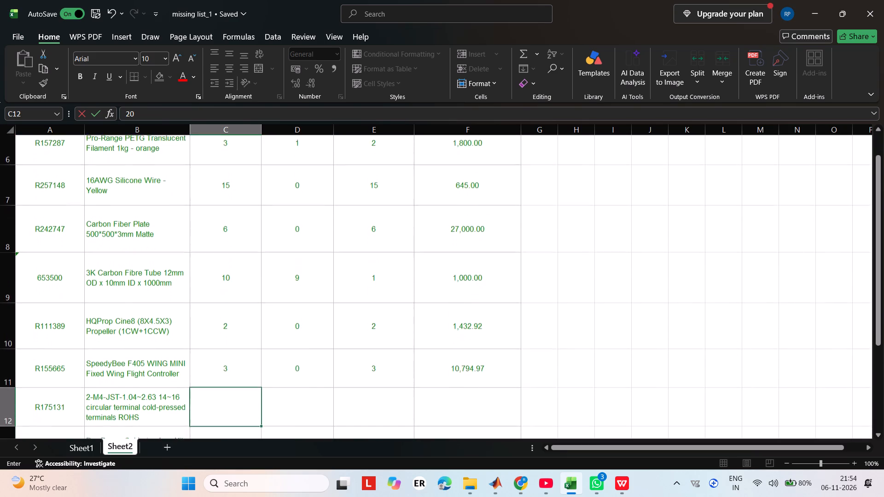
scroll(345, 380, down, 2)
click(297, 330)
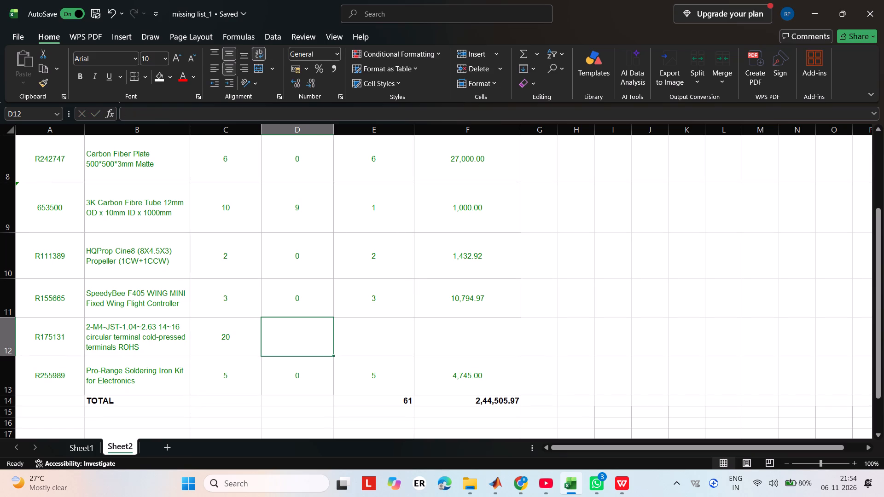
key(0)
click(355, 338)
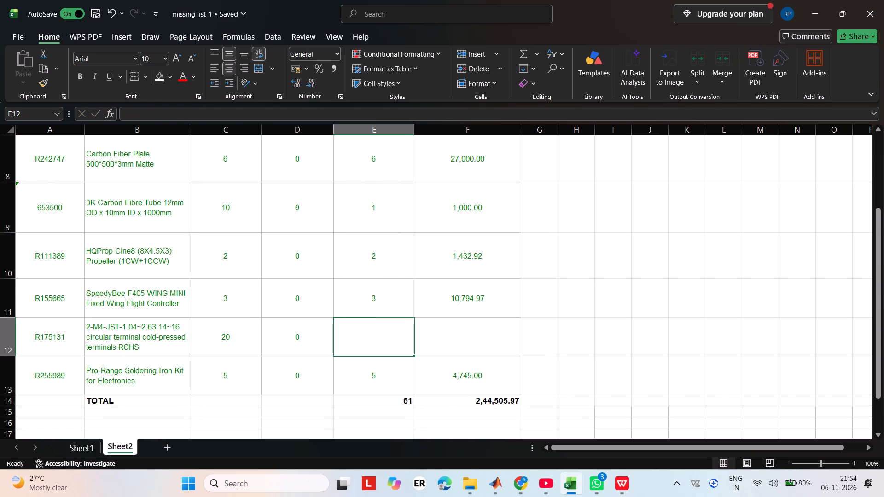
text(20)
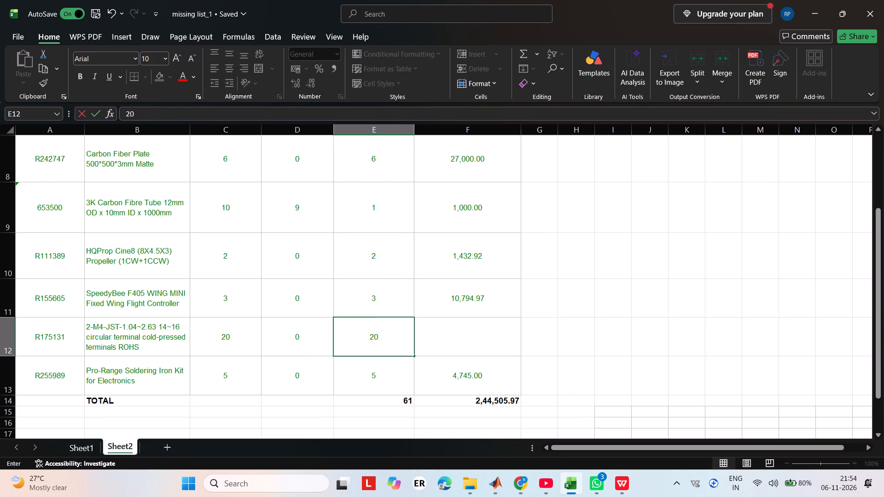
Enter 13 in the value including GST column for item R175131 in row 12.
click(436, 335)
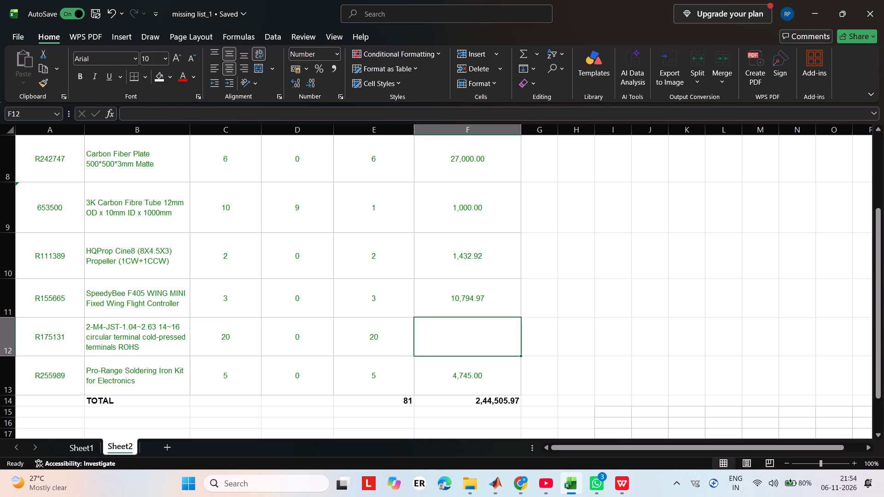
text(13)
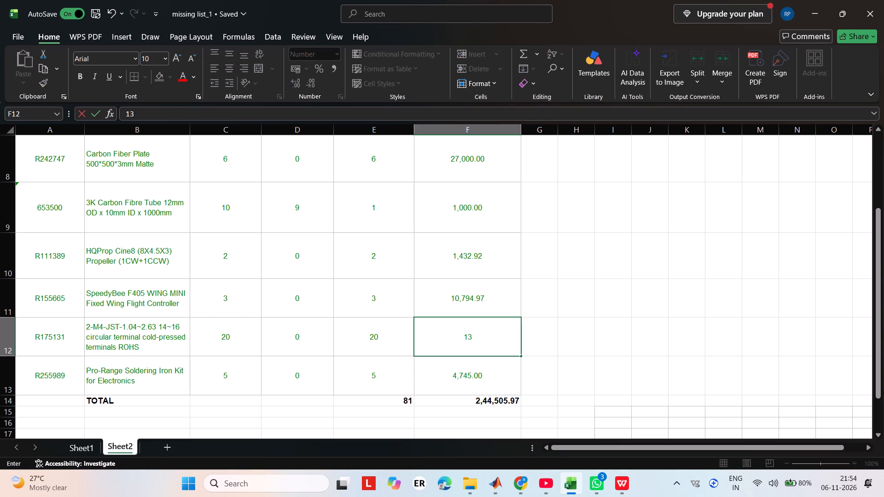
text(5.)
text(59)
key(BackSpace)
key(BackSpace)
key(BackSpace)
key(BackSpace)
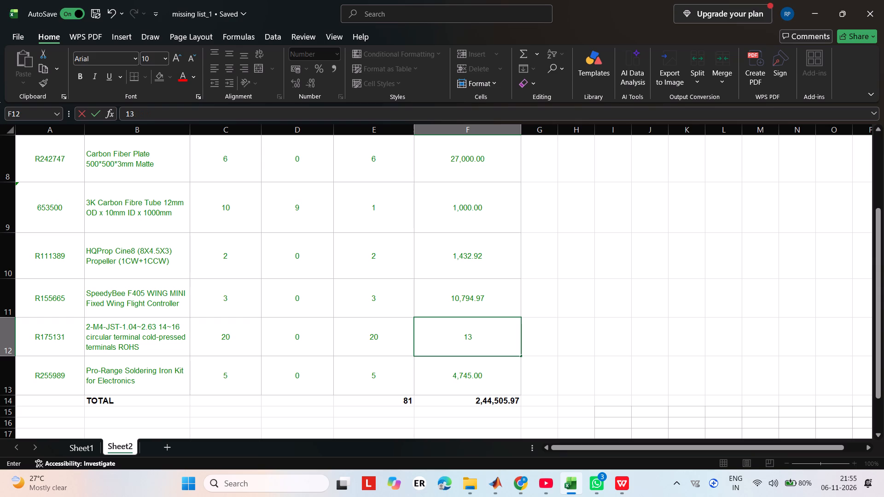
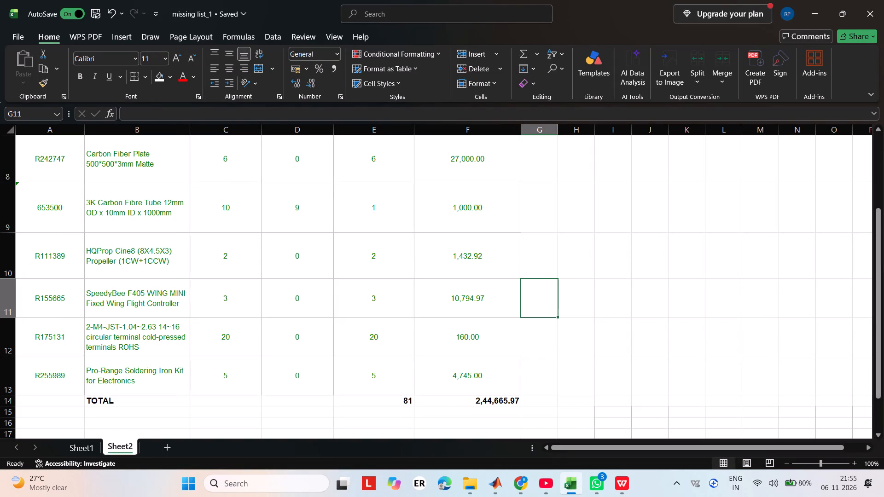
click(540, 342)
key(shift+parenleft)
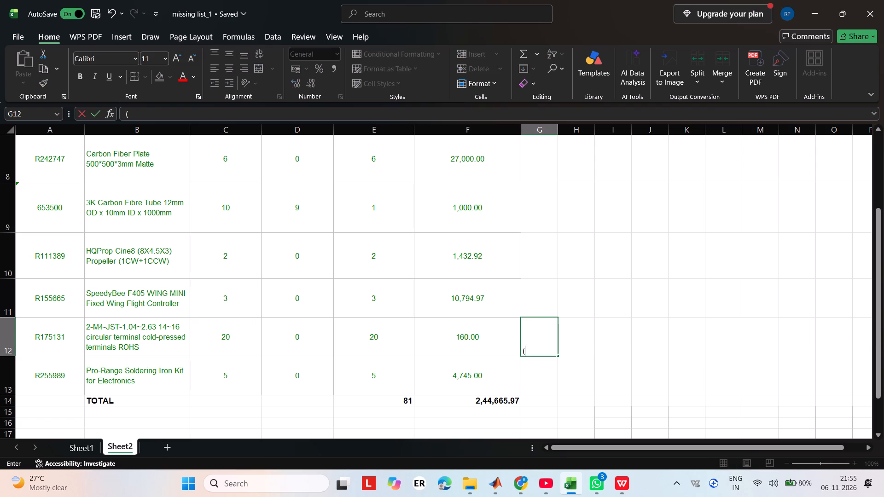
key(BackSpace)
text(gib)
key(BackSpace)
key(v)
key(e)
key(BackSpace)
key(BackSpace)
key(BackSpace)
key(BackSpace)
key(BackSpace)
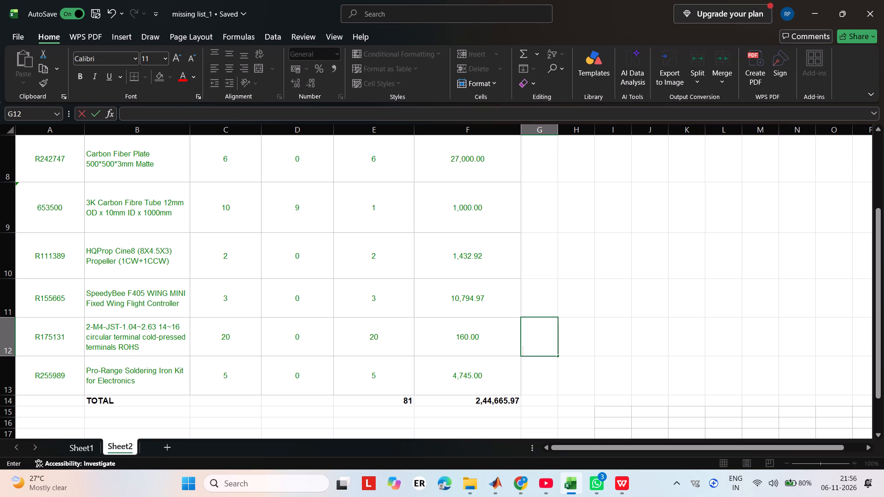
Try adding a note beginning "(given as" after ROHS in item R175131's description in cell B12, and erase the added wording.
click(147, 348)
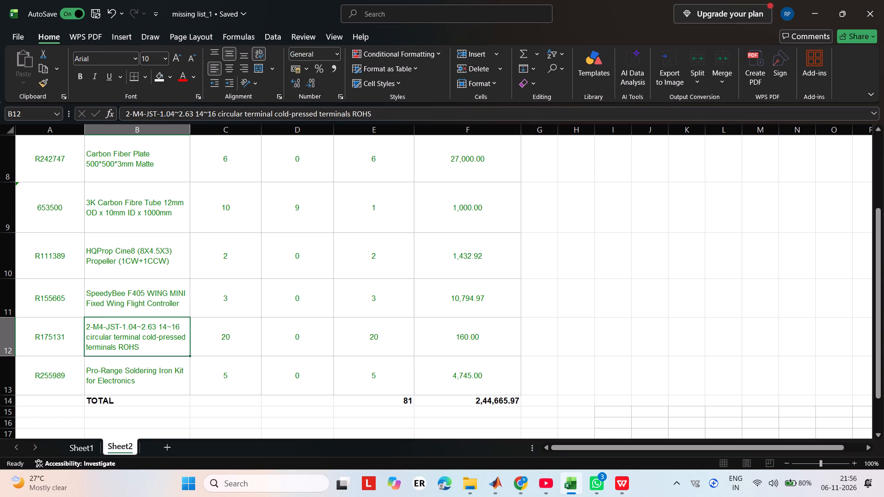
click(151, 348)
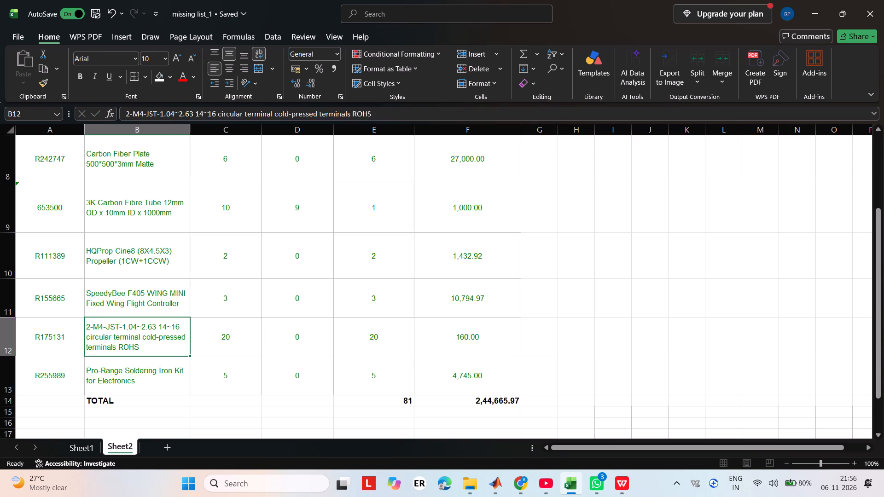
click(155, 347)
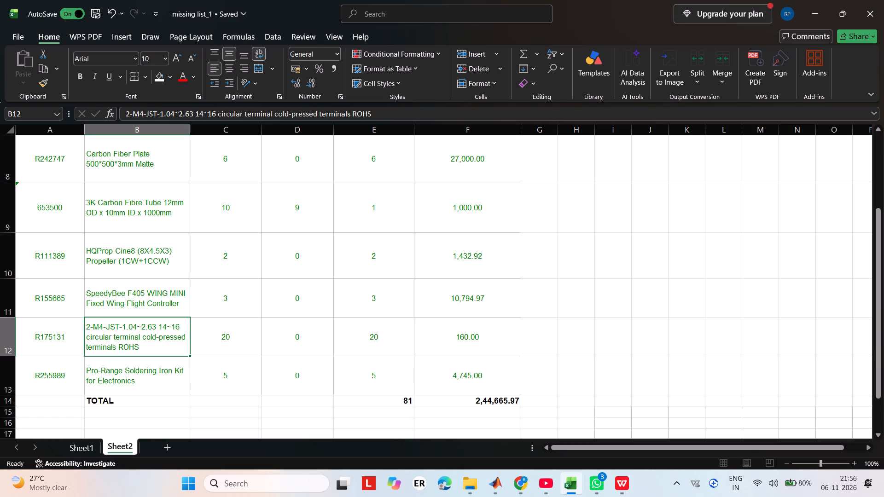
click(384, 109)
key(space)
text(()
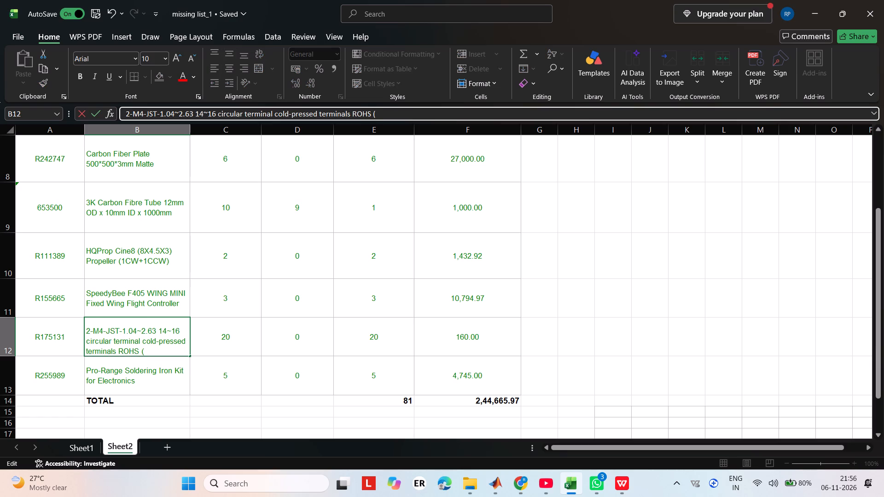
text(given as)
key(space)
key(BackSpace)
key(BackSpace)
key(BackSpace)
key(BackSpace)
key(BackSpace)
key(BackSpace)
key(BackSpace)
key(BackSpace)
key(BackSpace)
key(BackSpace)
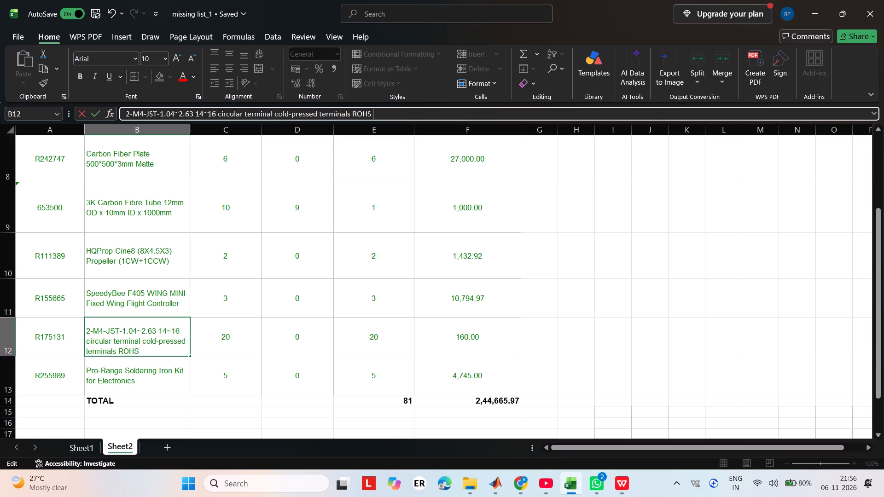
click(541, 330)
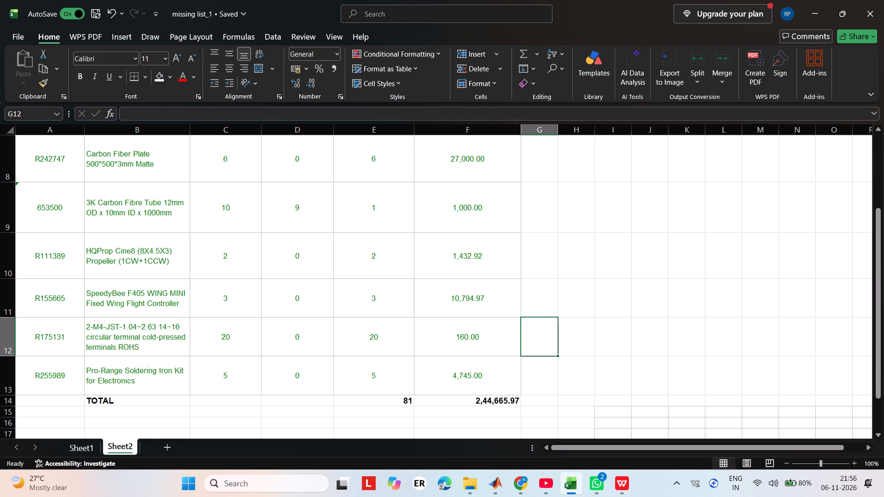
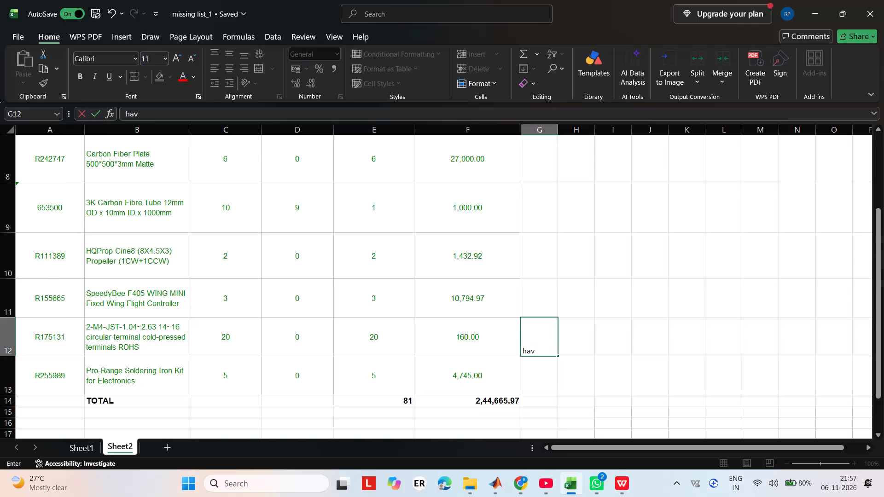
Erase the unfinished entry "hav" from cell G12, leaving the cell empty.
key(BackSpace)
key(BackSpace)
key(BackSpace)
click(164, 348)
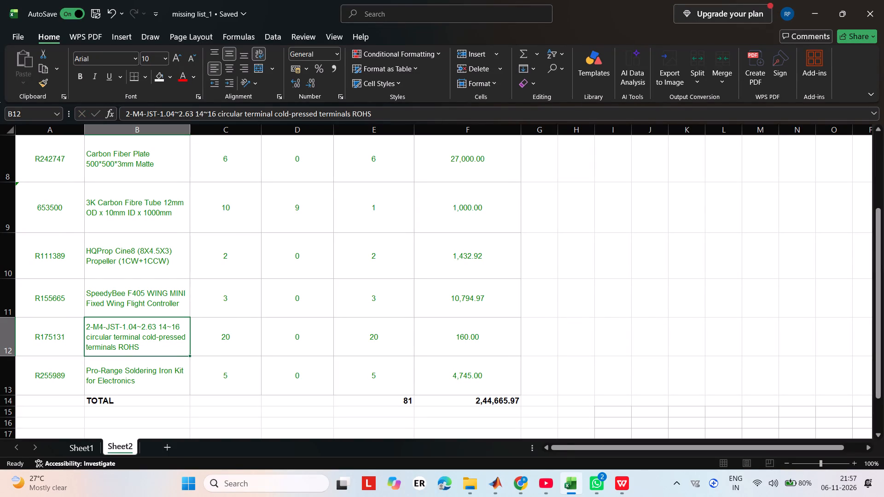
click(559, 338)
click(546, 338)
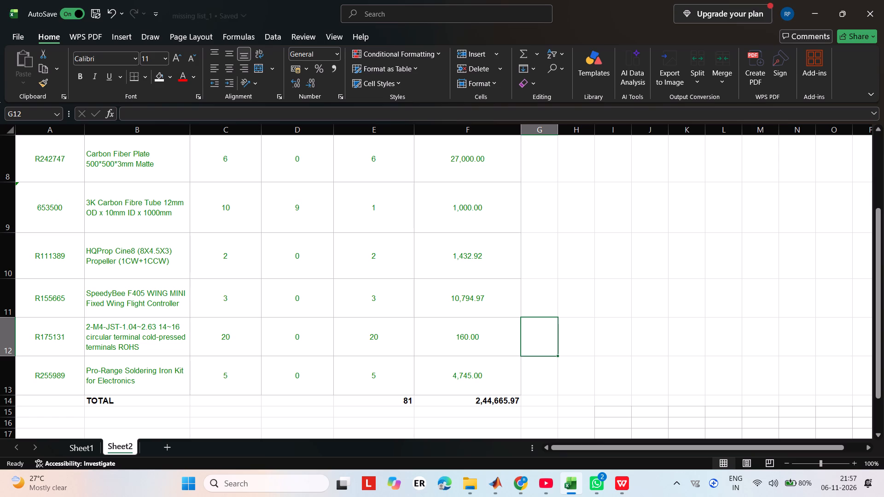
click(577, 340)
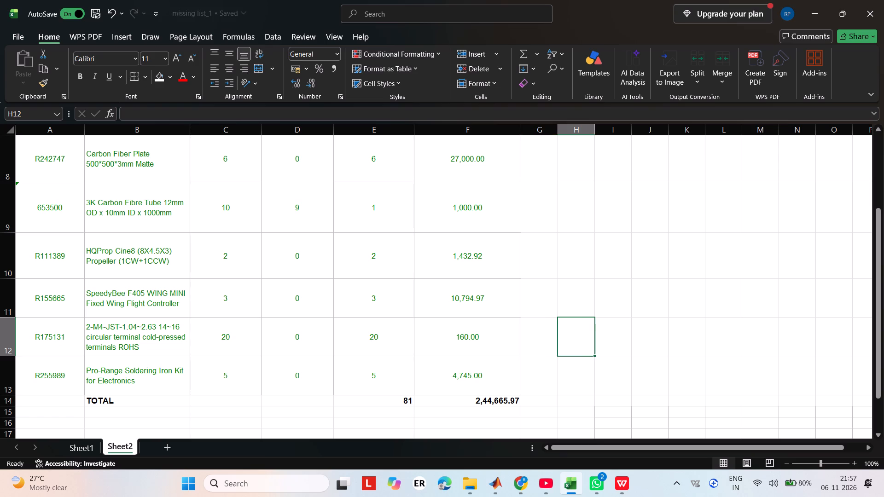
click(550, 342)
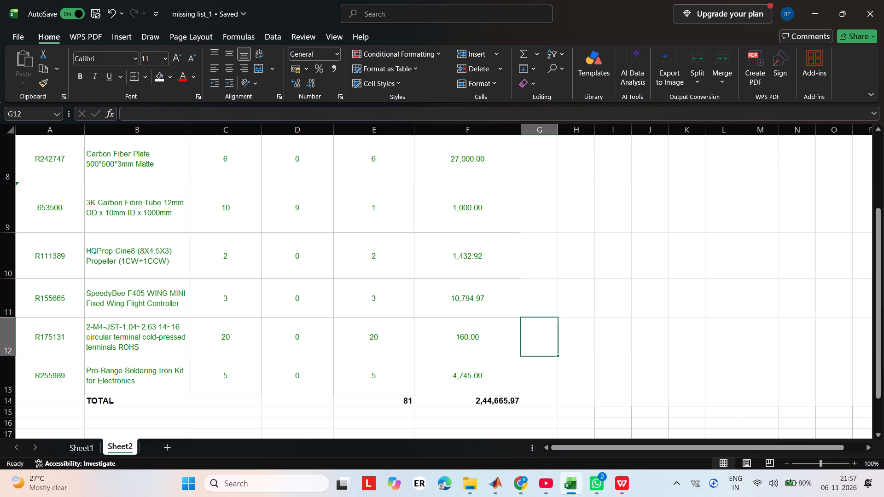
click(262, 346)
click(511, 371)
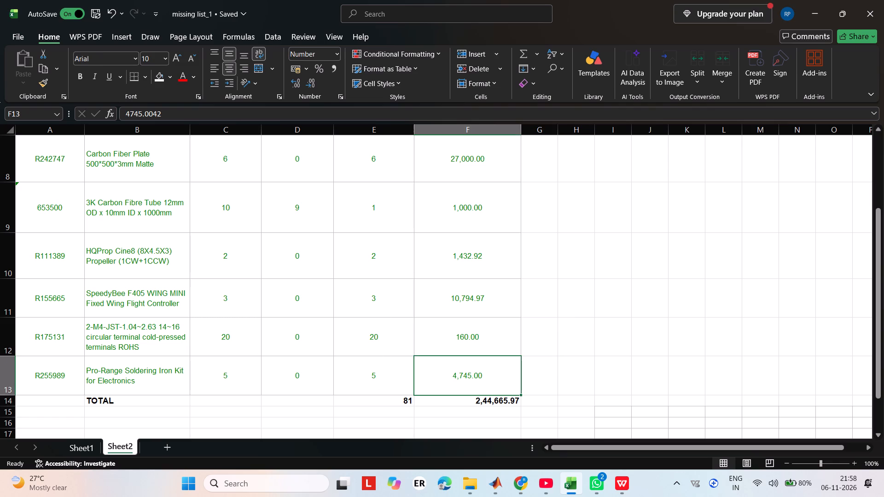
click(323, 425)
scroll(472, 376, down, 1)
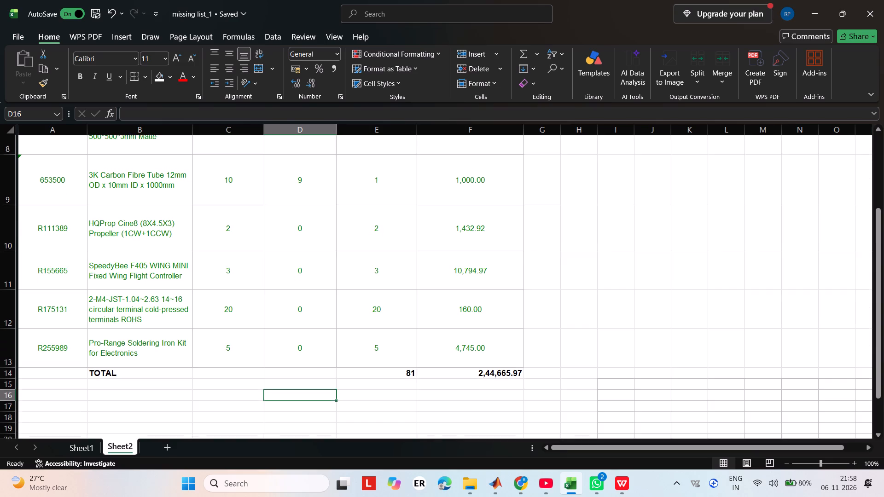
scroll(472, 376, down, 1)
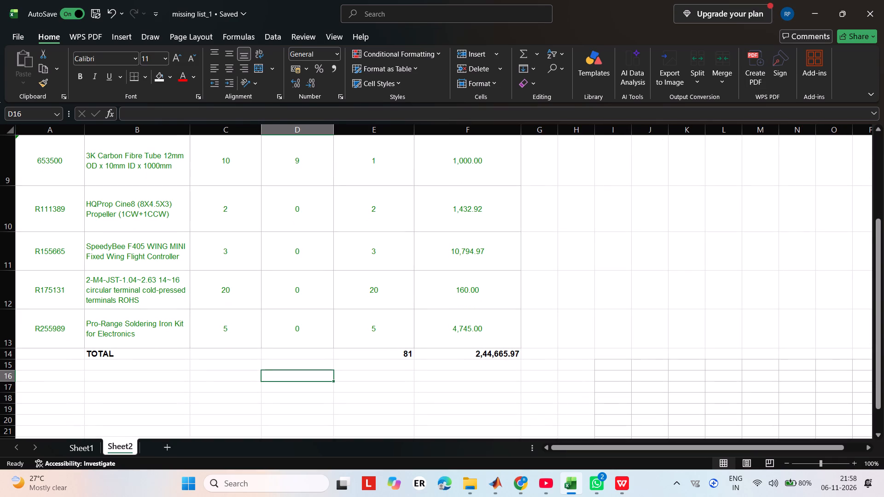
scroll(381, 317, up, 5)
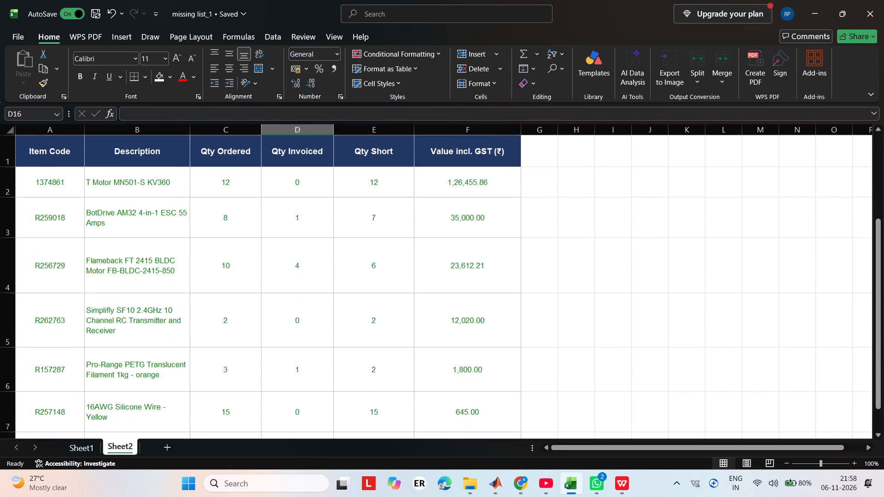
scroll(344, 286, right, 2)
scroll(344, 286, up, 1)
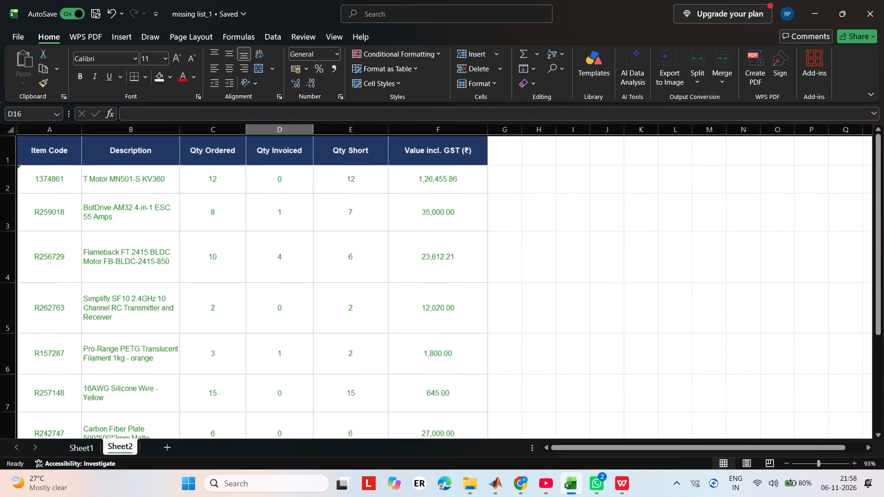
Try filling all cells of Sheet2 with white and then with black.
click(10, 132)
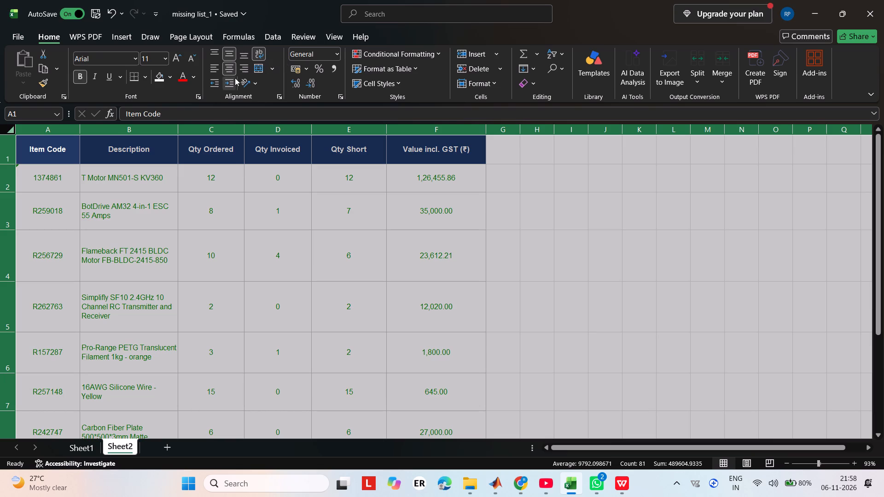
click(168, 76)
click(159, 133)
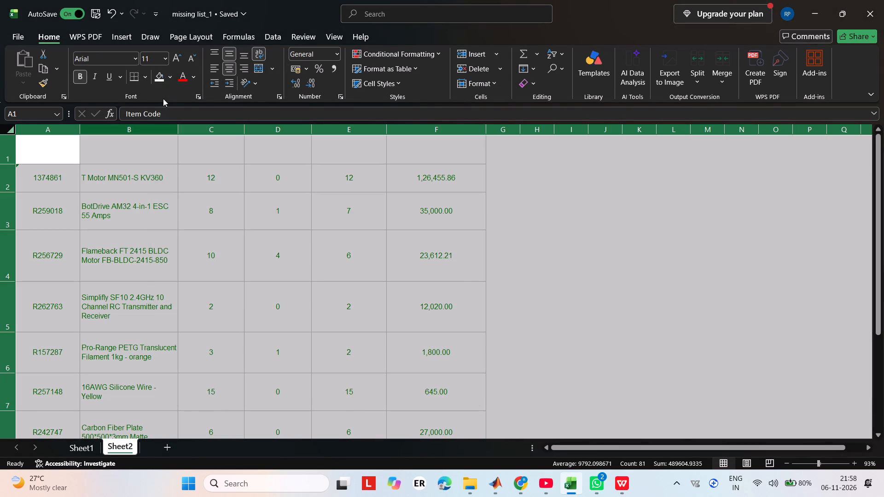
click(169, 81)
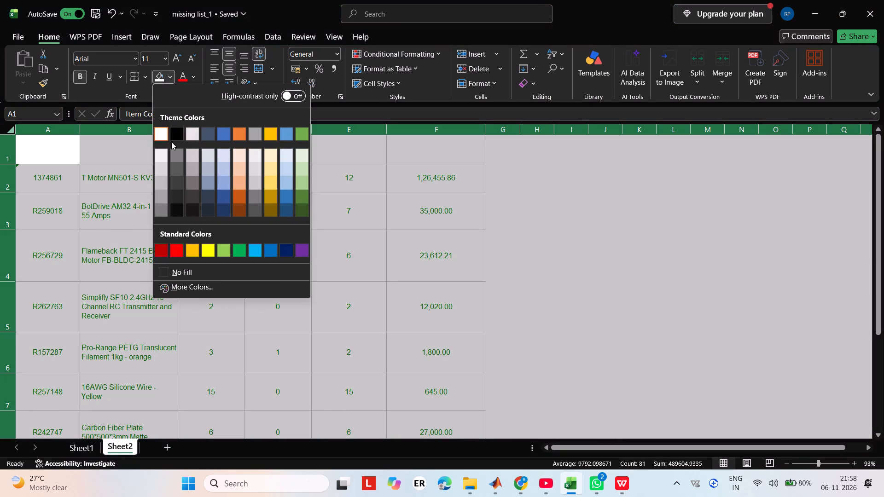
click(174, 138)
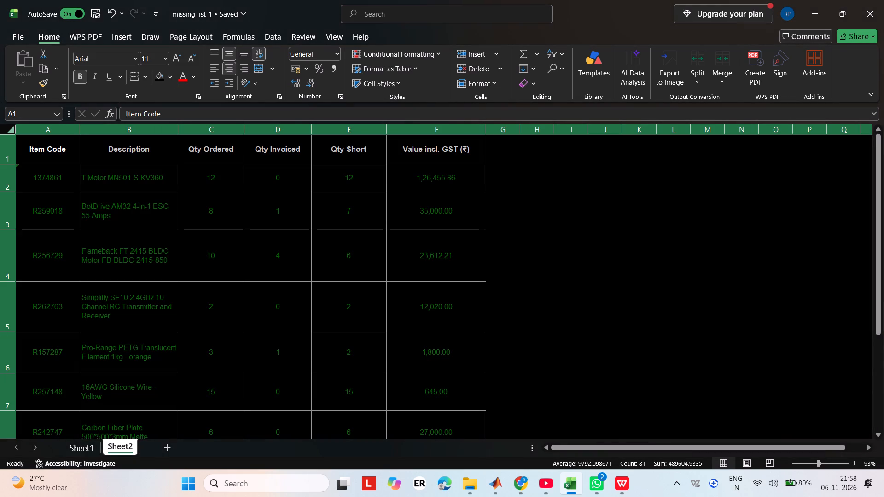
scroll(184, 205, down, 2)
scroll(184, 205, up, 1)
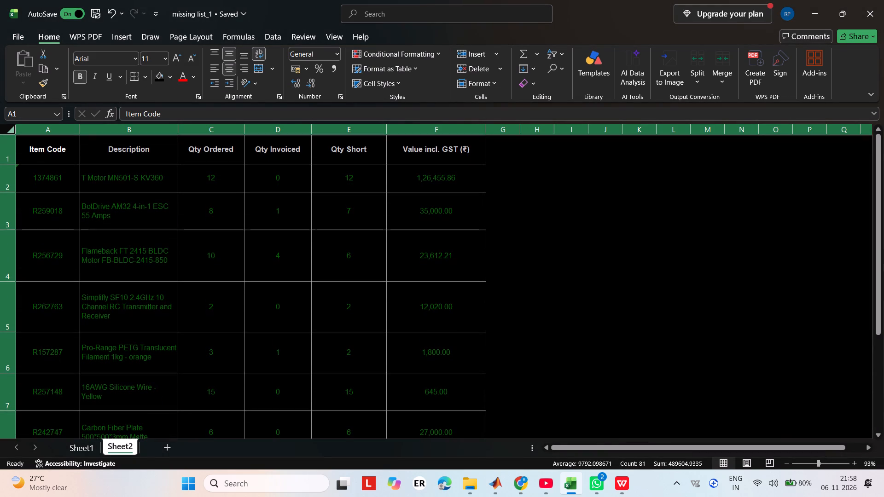
Fill all cells of Sheet2 with the light grey theme colour beside black.
click(170, 75)
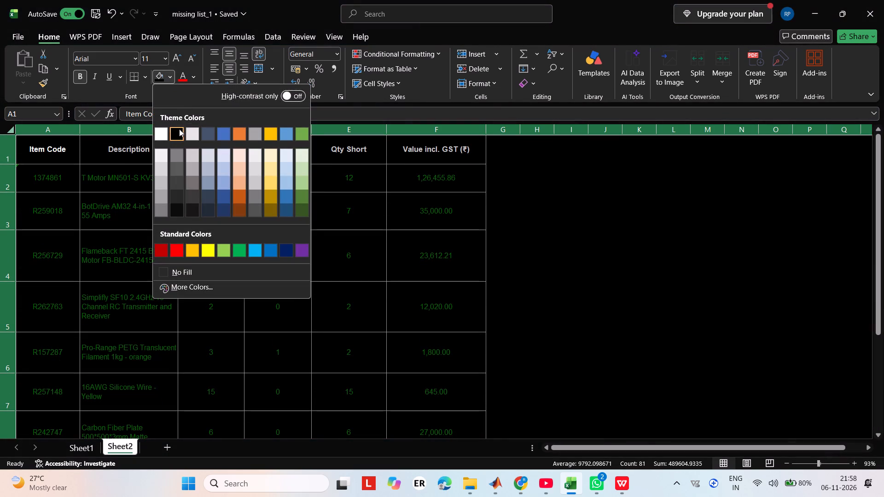
click(186, 133)
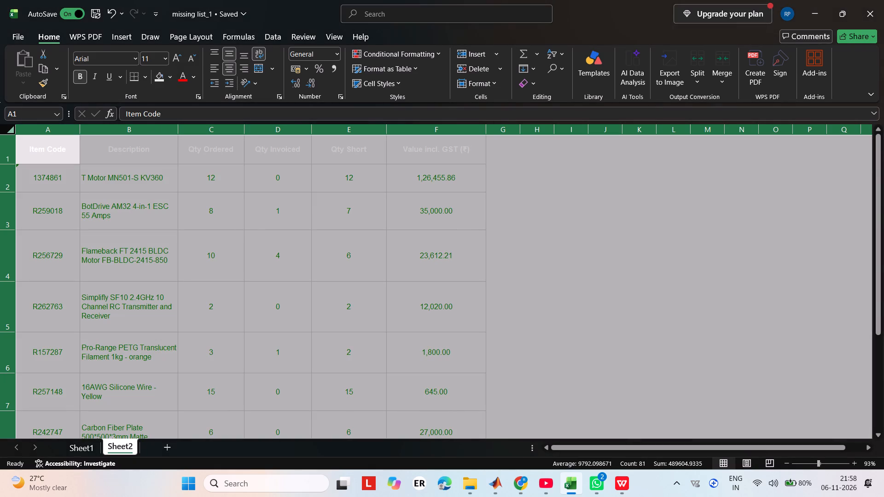
click(285, 240)
click(161, 179)
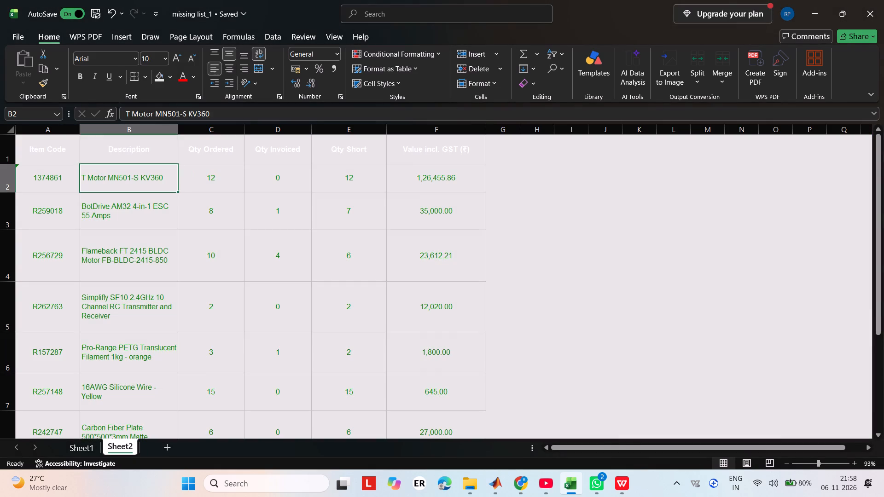
Set the font colour of every cell on Sheet2, including the header row, to black.
click(72, 149)
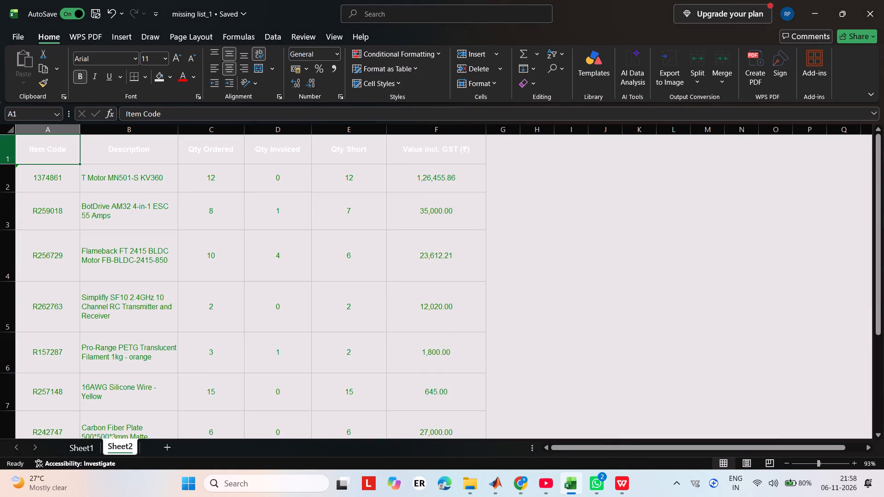
drag(12, 135, 8, 128)
click(8, 128)
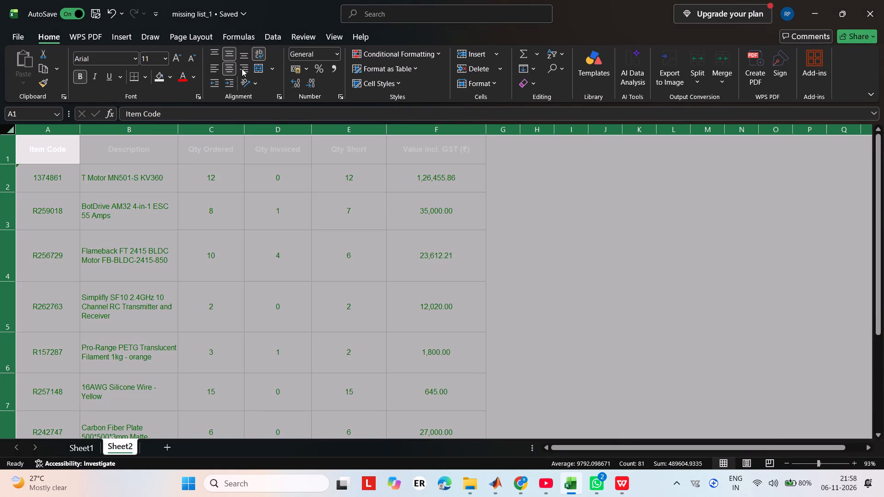
click(196, 76)
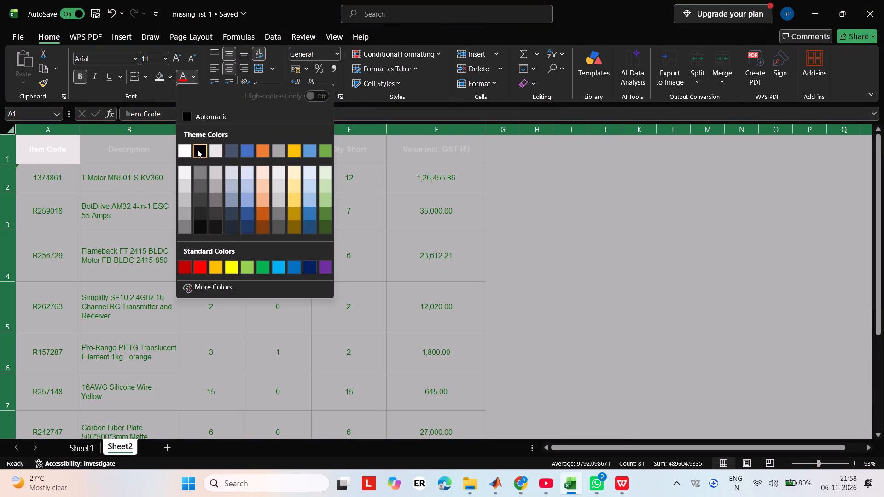
click(198, 150)
click(263, 204)
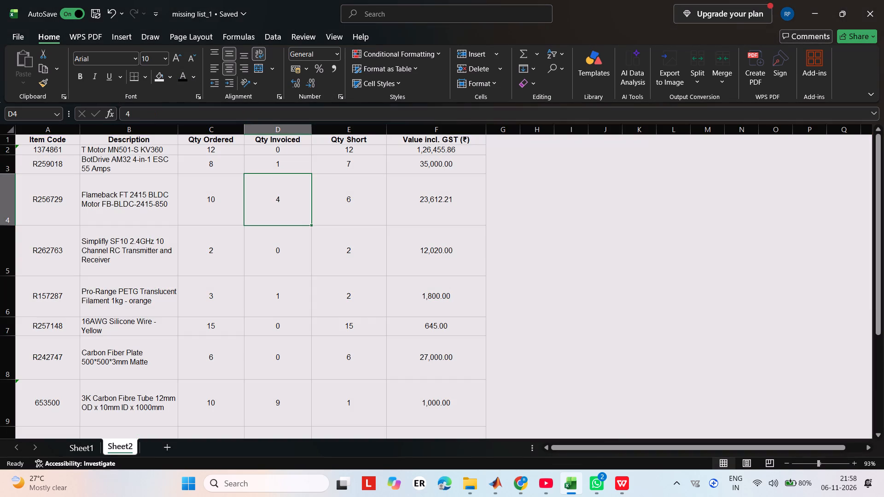
click(307, 197)
Make rows 2 and 3, for items 1374861 and R259018, slightly taller so their text has more room.
drag(14, 156, 17, 163)
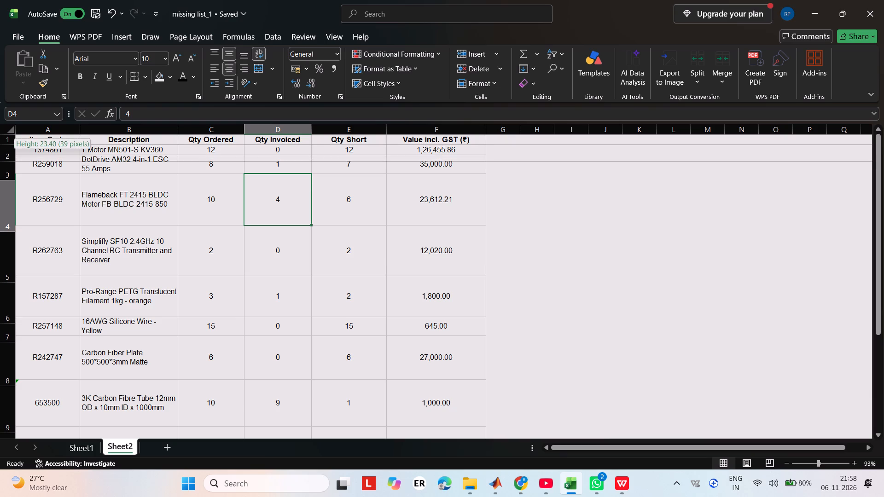
drag(17, 163, 17, 168)
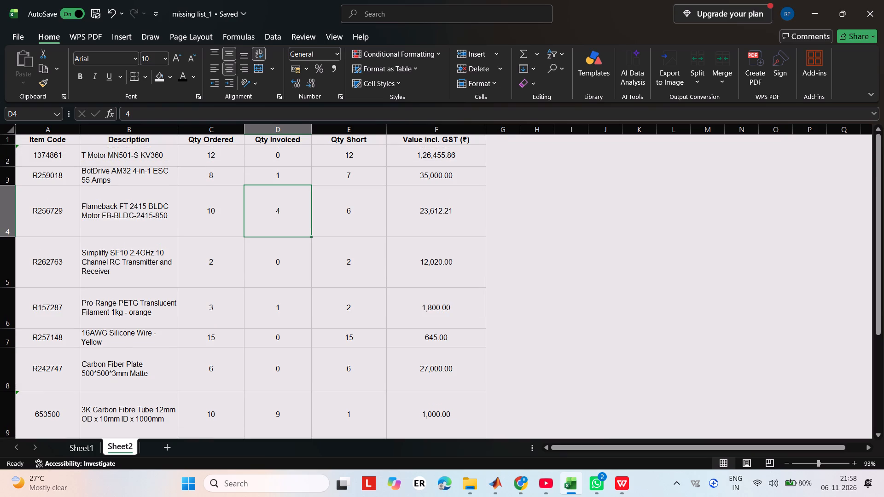
click(16, 184)
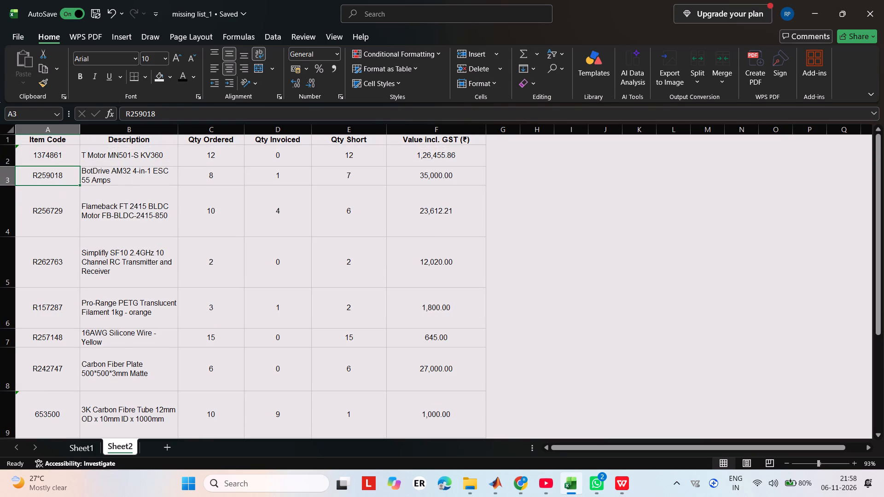
click(16, 184)
drag(15, 185, 15, 191)
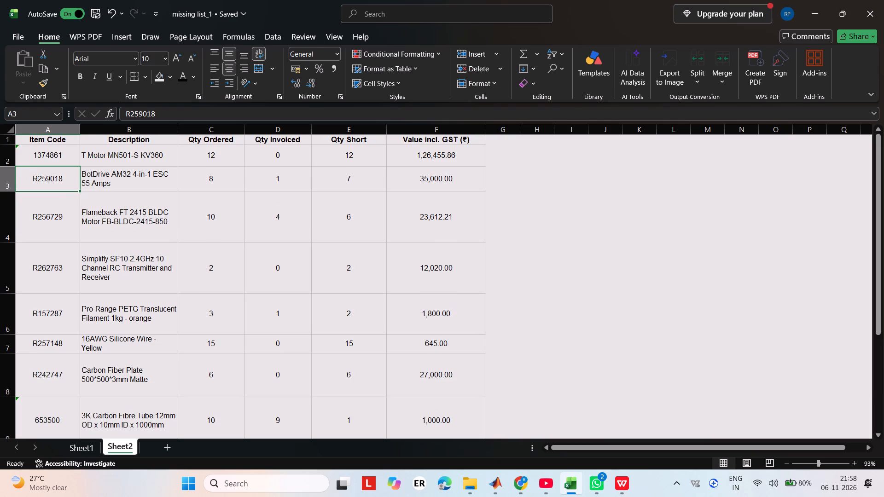
Even out the spacing of rows 4 to 7 by shortening rows 4, 5 and 6 and making row 7 taller.
drag(14, 242, 14, 240)
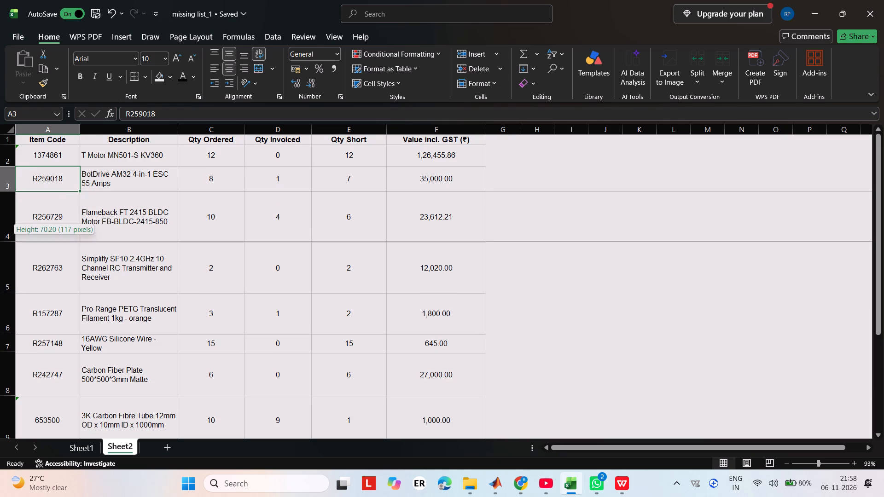
drag(14, 240, 12, 232)
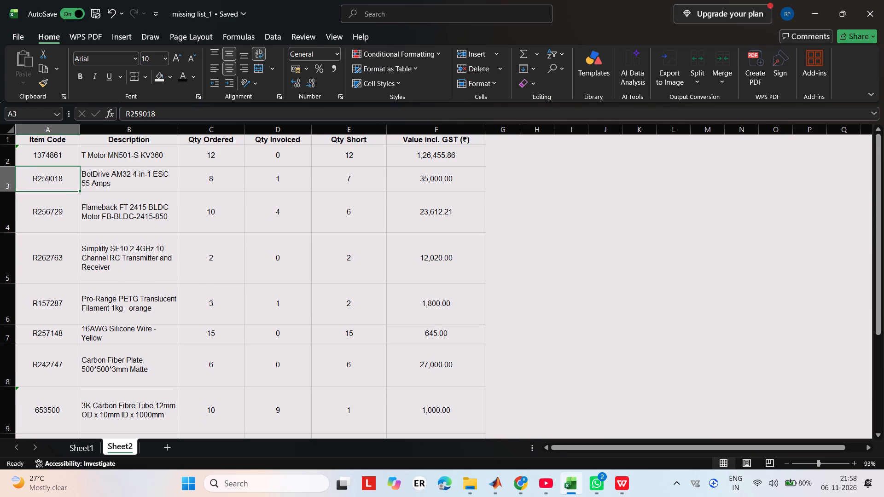
drag(14, 233, 14, 226)
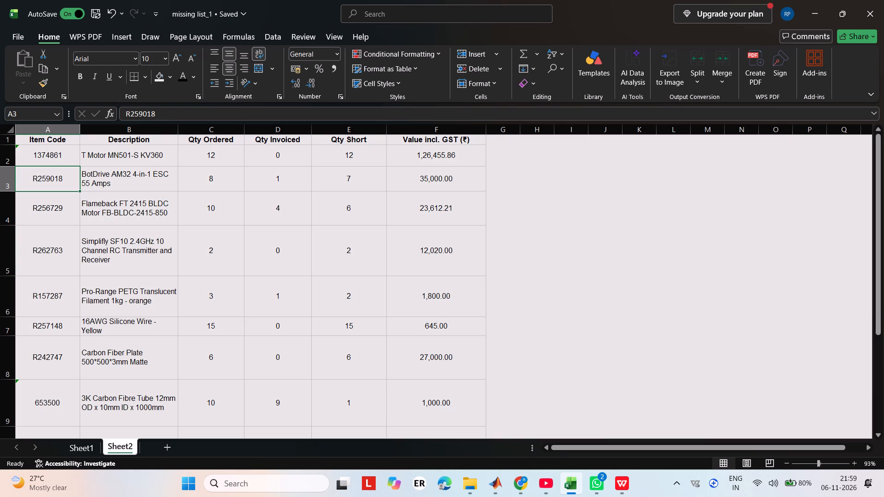
drag(15, 276, 14, 266)
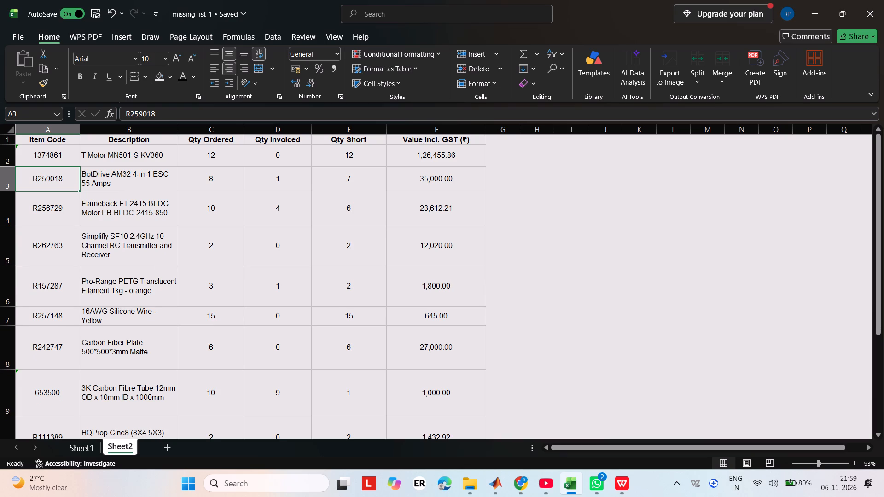
drag(14, 306, 14, 296)
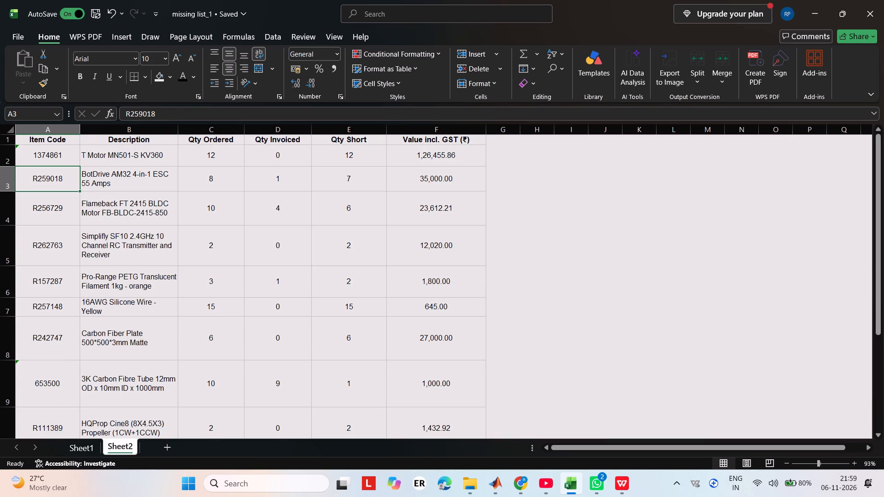
drag(13, 314, 16, 324)
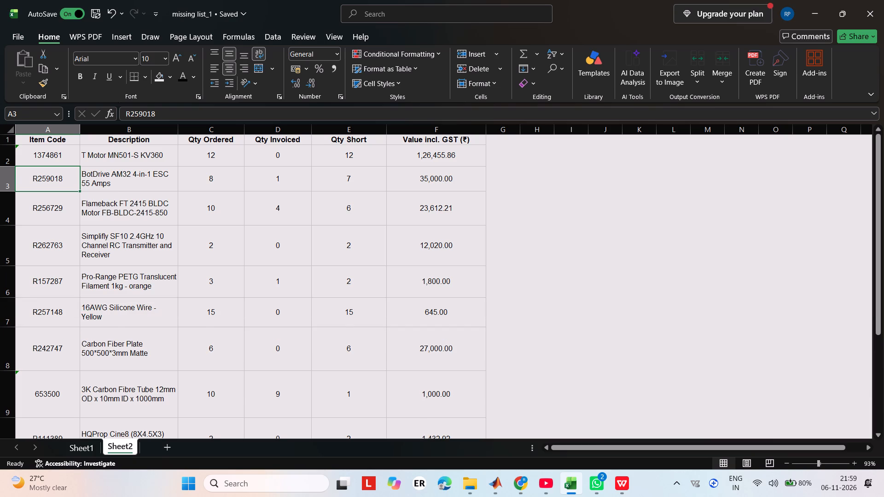
scroll(91, 329, down, 1)
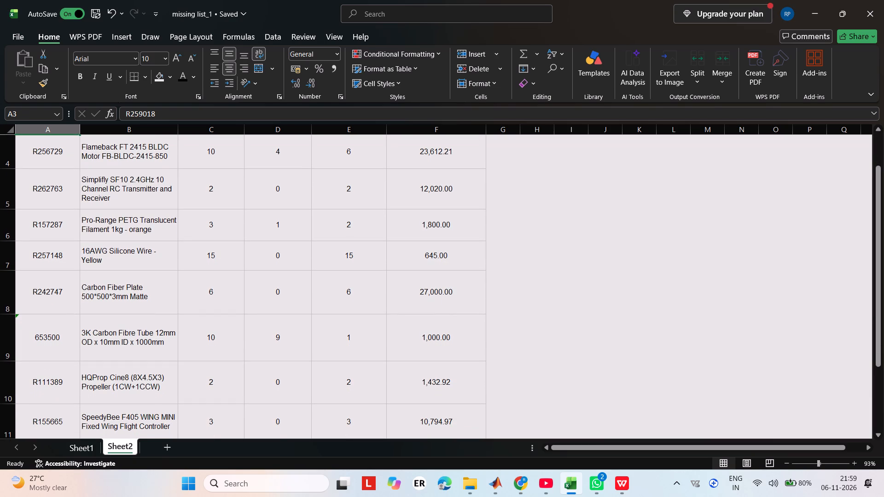
Shorten row 8, for item R242747, to bring it closer to the heights of the rows above.
drag(15, 313, 12, 301)
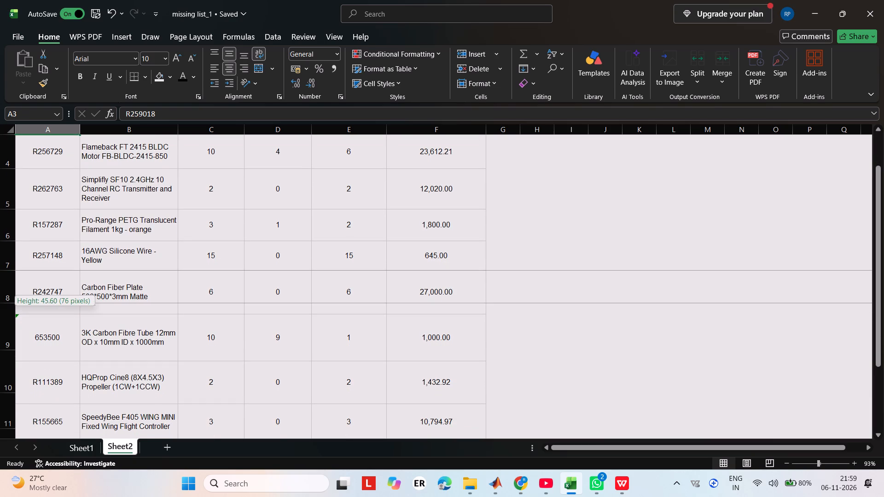
drag(12, 301, 12, 308)
Look through the whole list from the header to the TOTAL row to check row spacing and gridlines.
scroll(128, 339, down, 1)
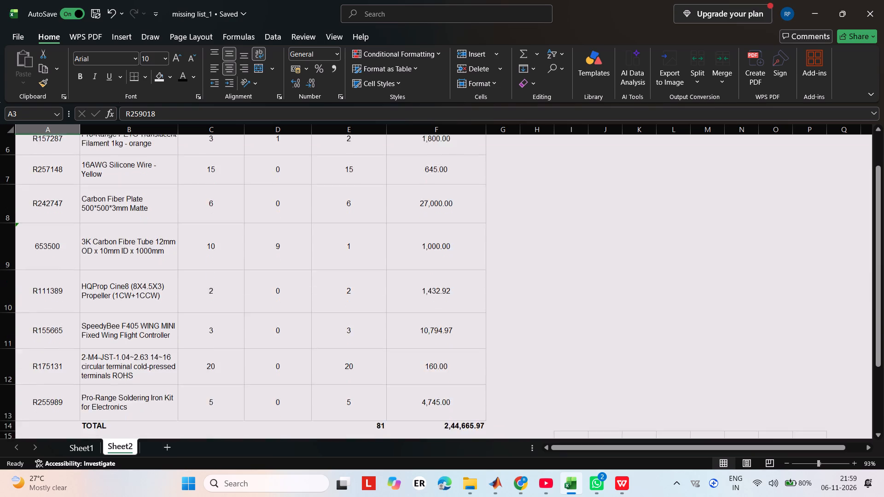
scroll(128, 339, down, 2)
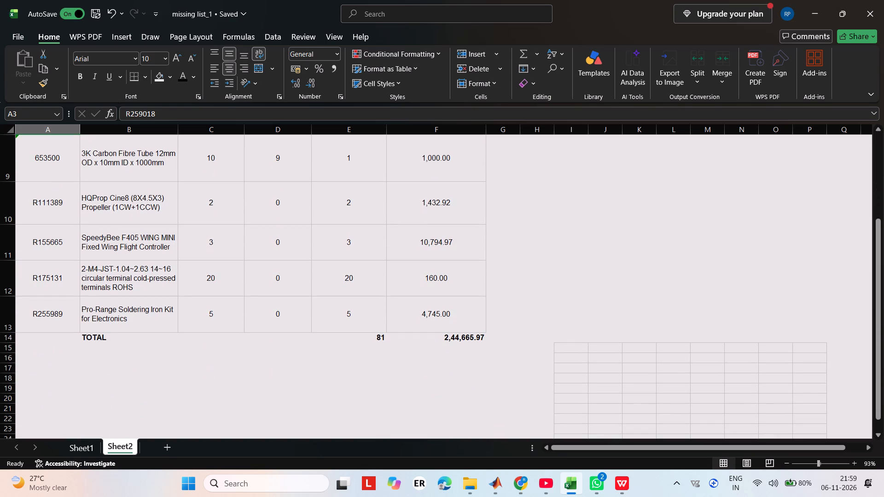
scroll(128, 339, up, 8)
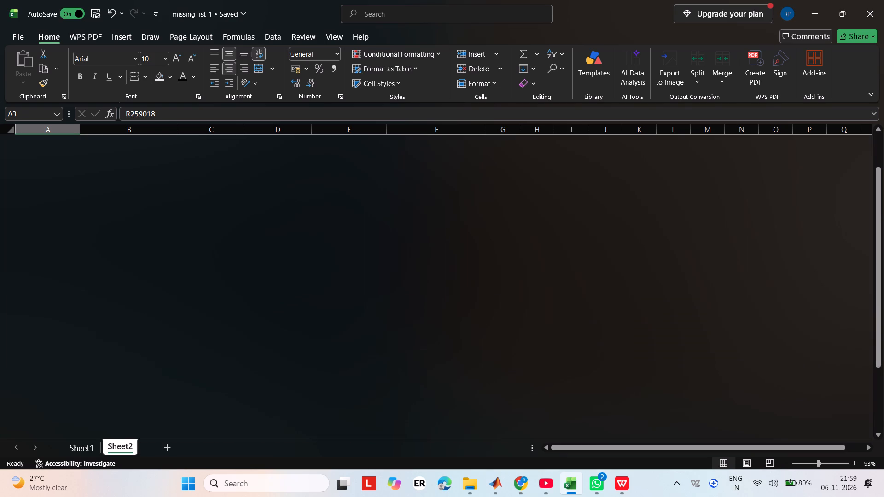
scroll(128, 339, down, 4)
scroll(174, 284, up, 6)
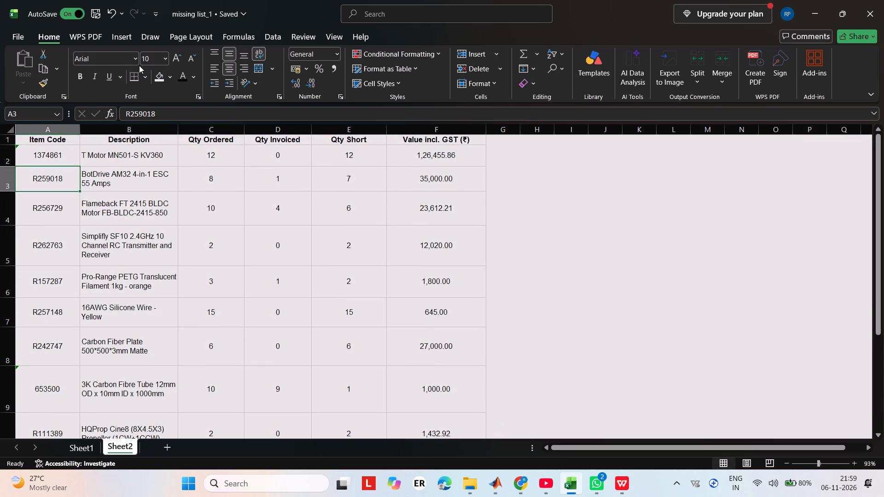
scroll(212, 323, down, 3)
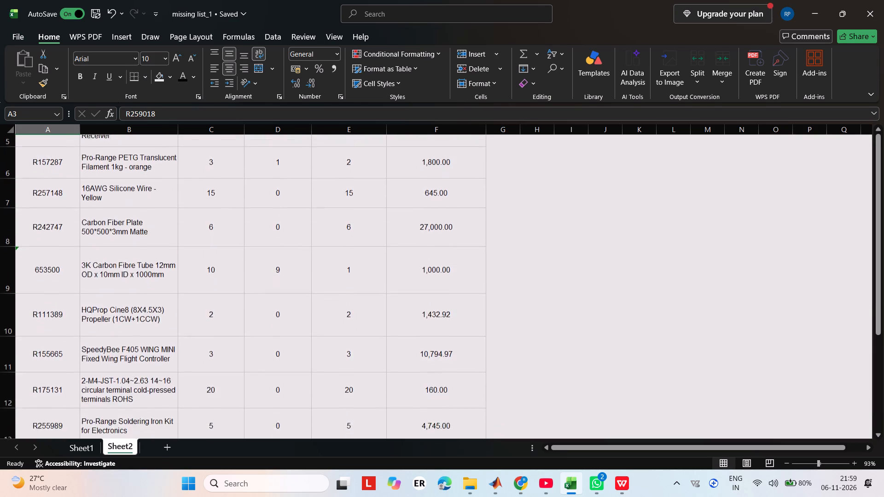
scroll(212, 323, down, 2)
scroll(212, 323, up, 4)
scroll(212, 323, down, 5)
scroll(212, 323, up, 3)
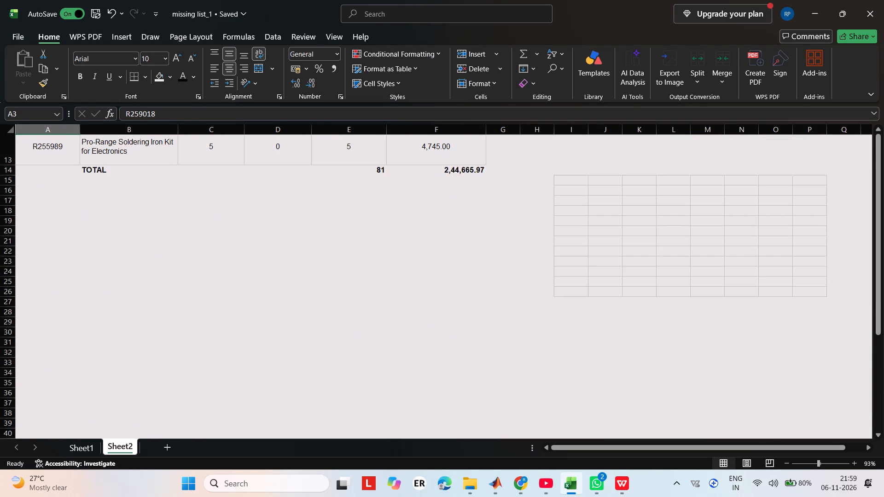
scroll(212, 323, up, 1)
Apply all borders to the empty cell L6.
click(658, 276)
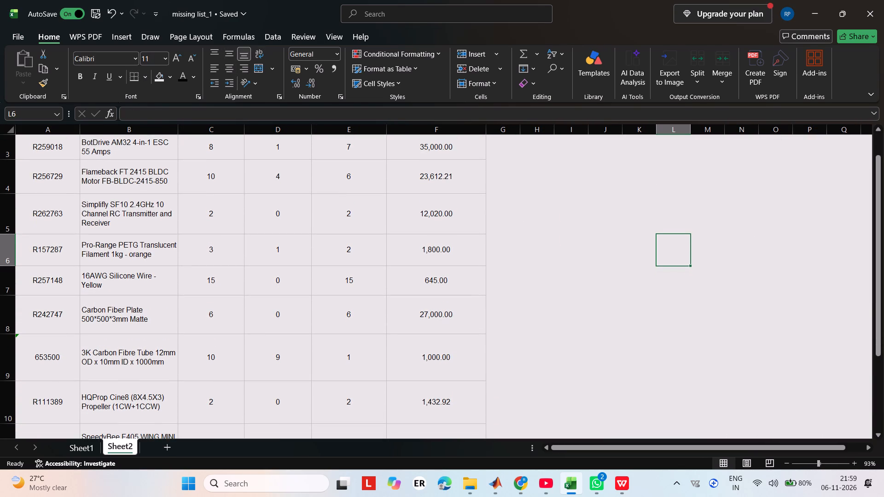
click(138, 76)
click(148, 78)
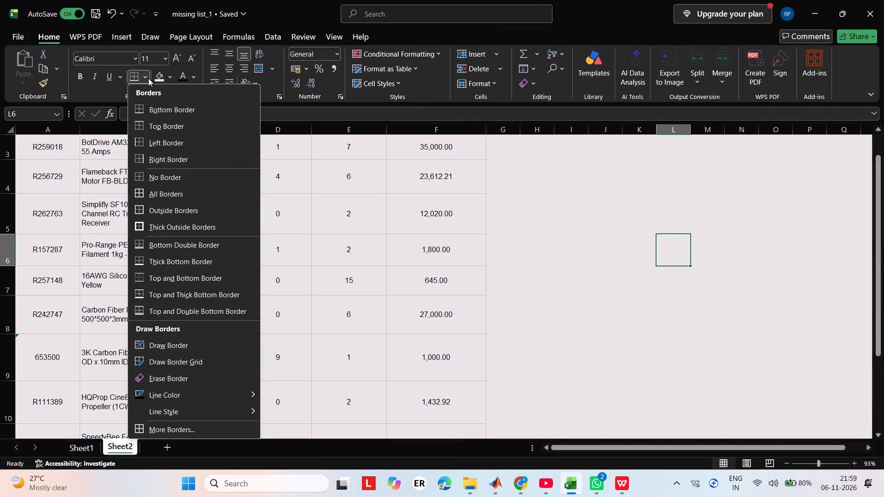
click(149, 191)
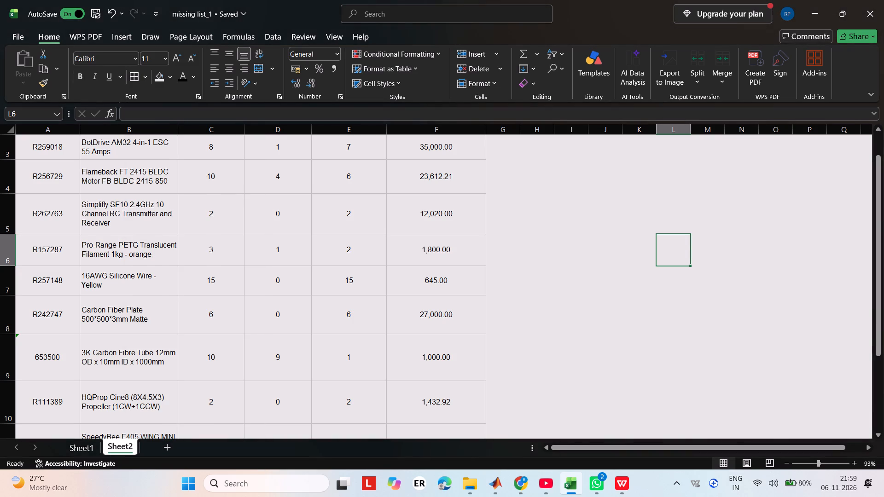
Apply all borders to every cell of Sheet2.
scroll(214, 199, down, 2)
scroll(214, 199, up, 13)
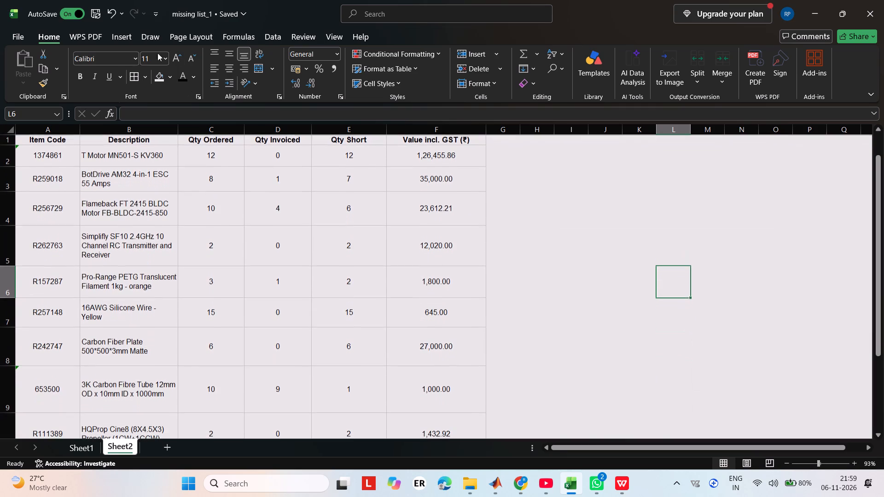
click(57, 147)
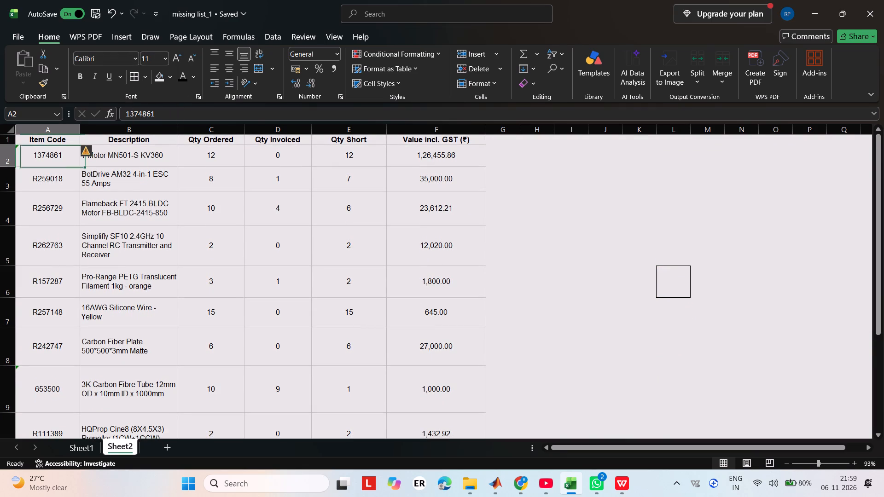
click(10, 131)
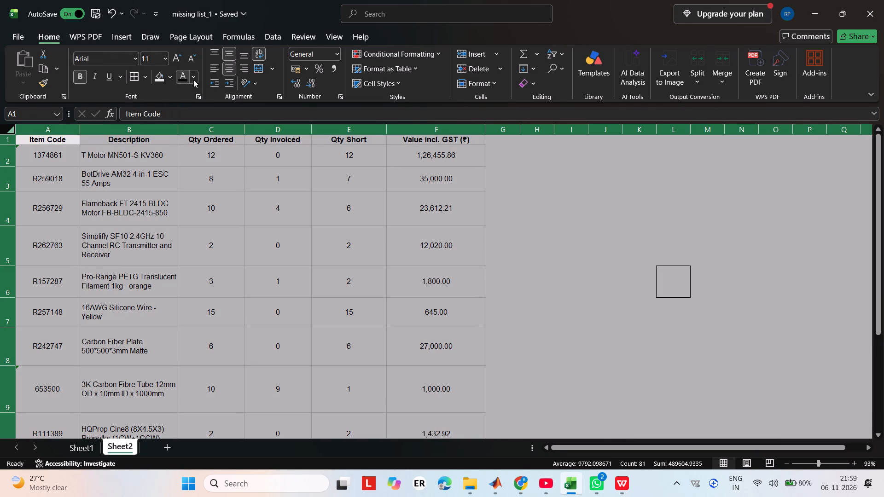
click(145, 80)
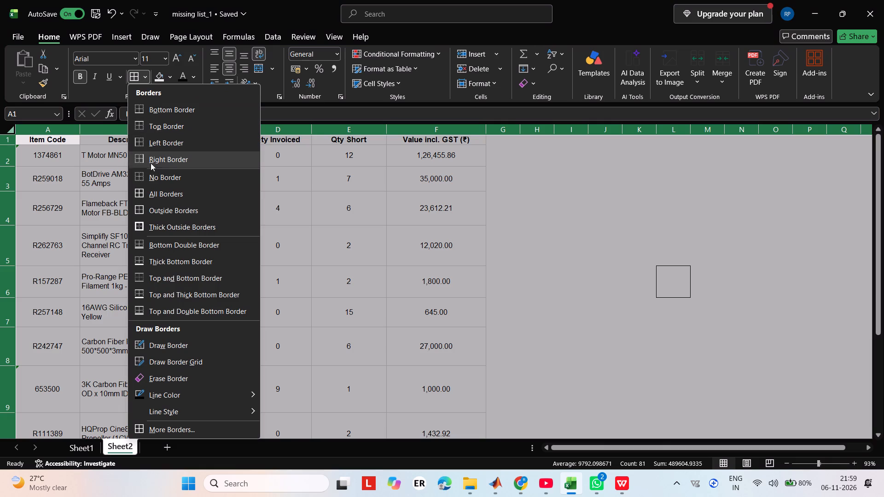
click(154, 196)
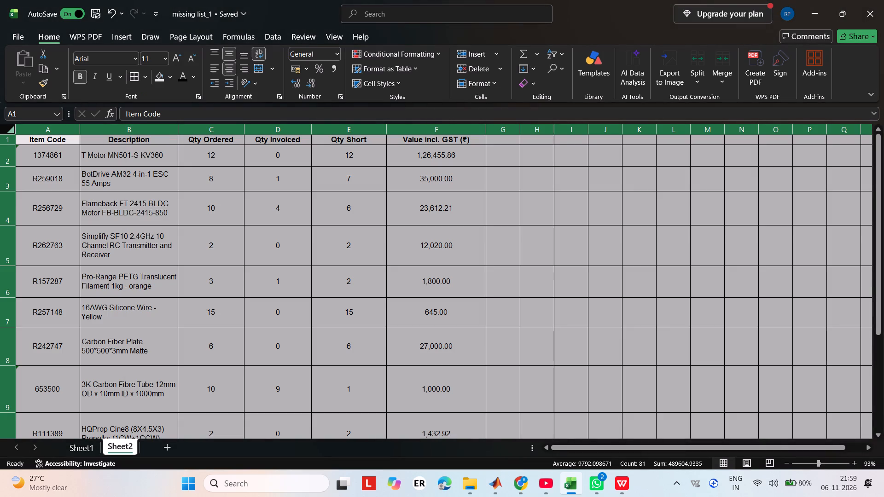
click(295, 277)
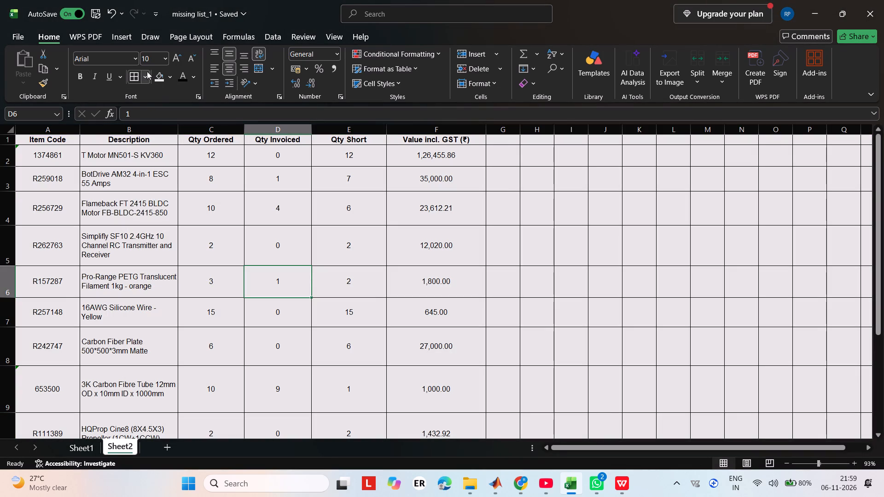
Apply outside borders to the whole of Sheet2.
click(147, 71)
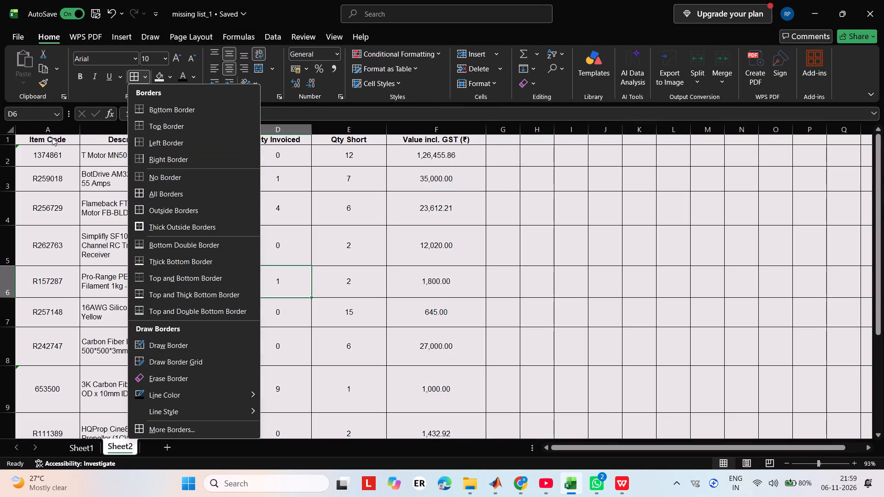
click(10, 126)
click(10, 126)
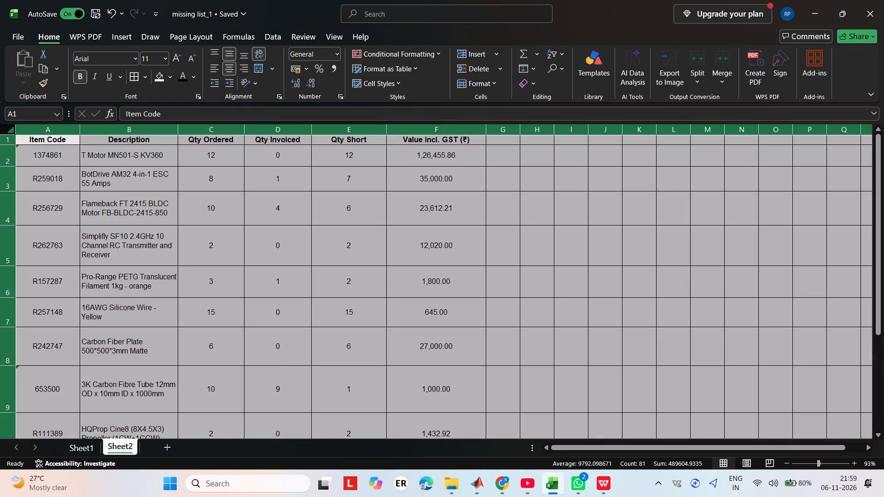
click(144, 77)
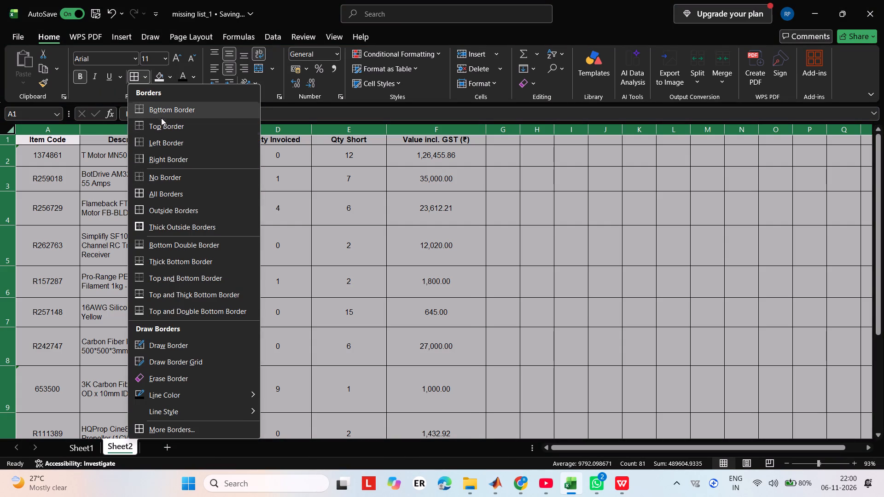
click(151, 212)
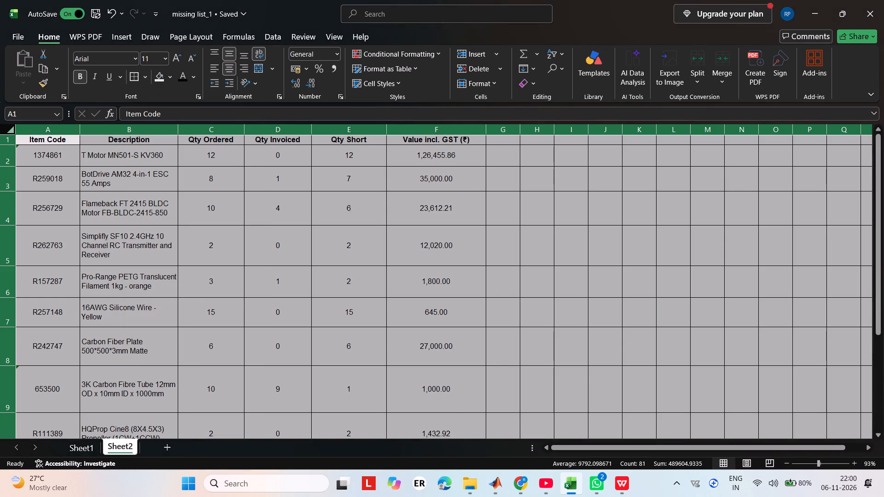
click(151, 212)
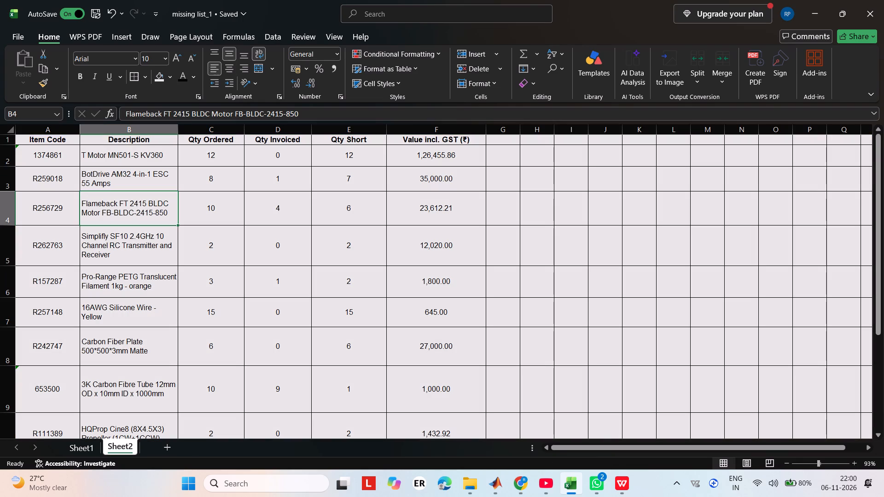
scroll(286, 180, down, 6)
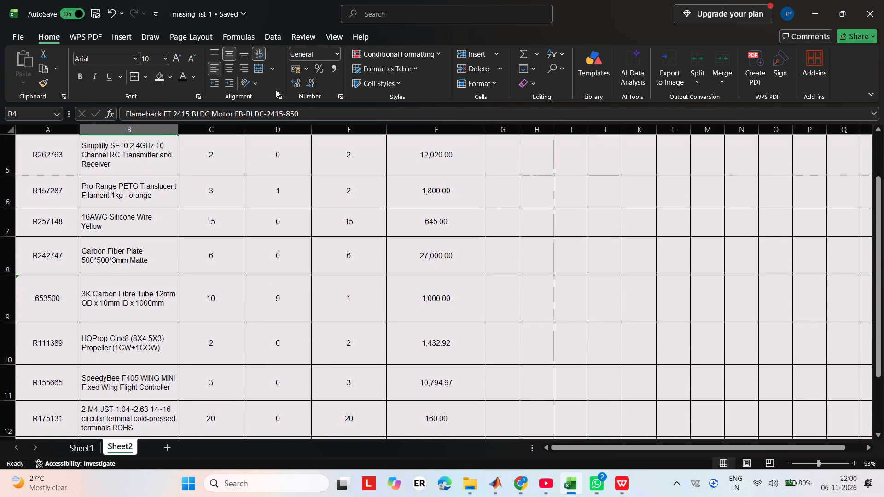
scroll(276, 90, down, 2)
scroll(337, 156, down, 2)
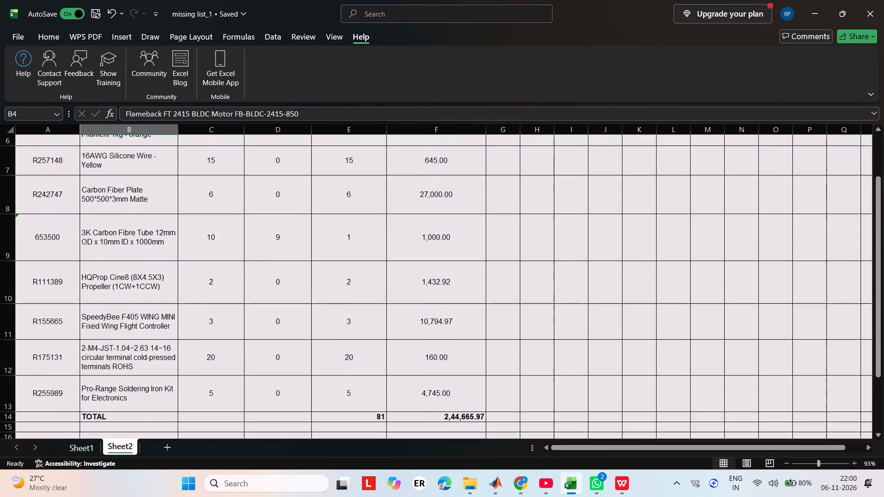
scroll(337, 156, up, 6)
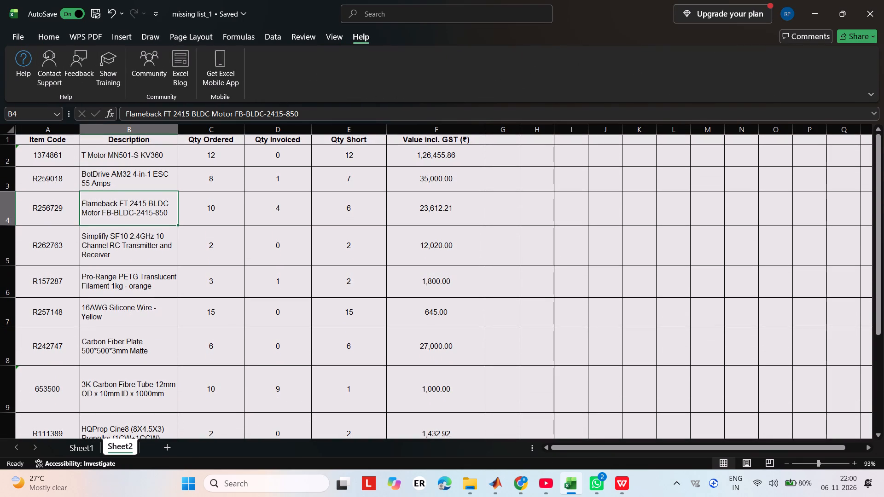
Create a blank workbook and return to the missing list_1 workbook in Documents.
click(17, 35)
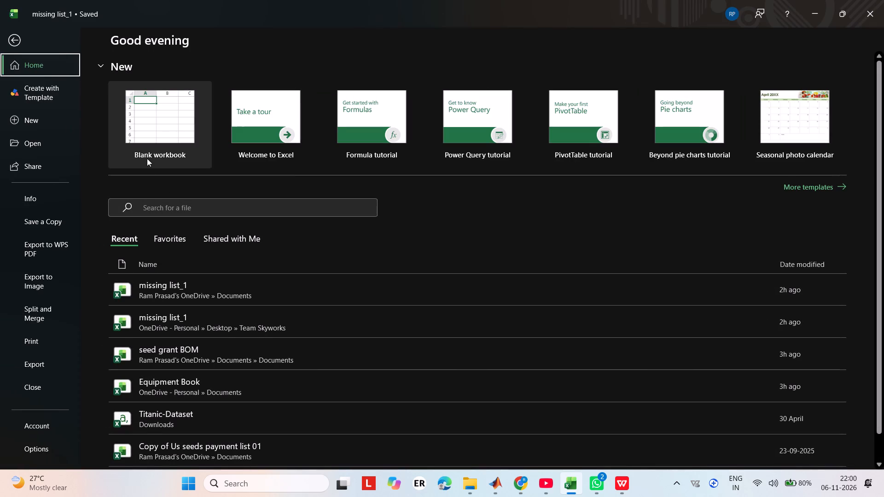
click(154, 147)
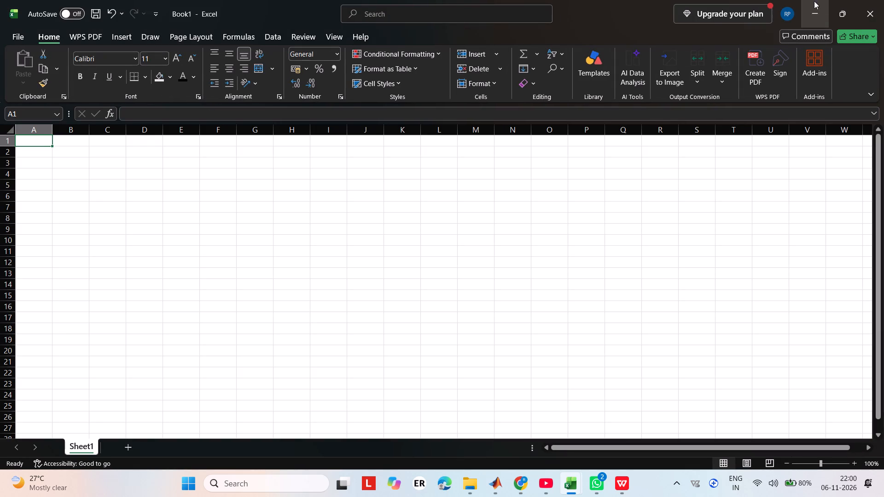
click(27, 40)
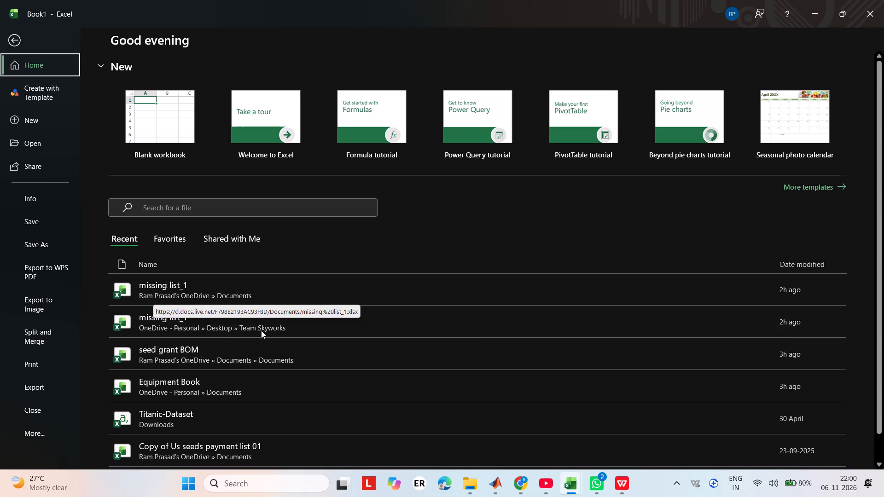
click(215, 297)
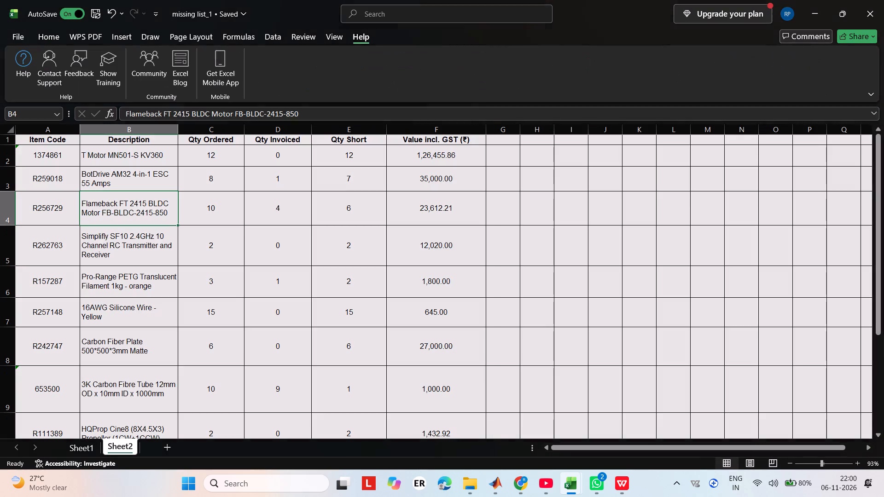
Centre the total value in cell F14 of the TOTAL row horizontally.
scroll(341, 320, down, 4)
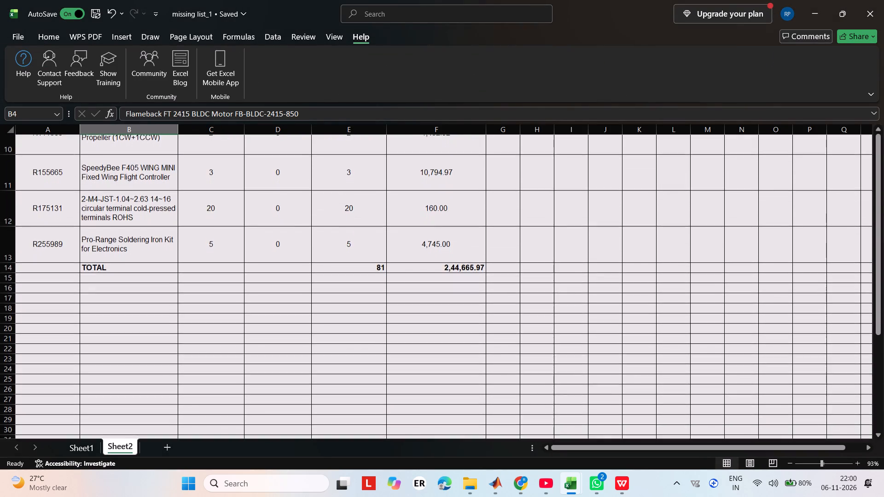
scroll(286, 272, up, 1)
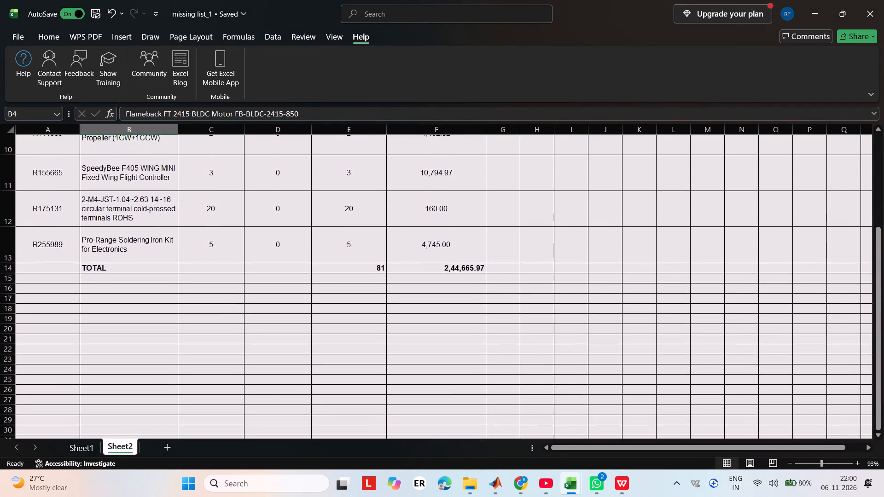
scroll(286, 272, up, 1)
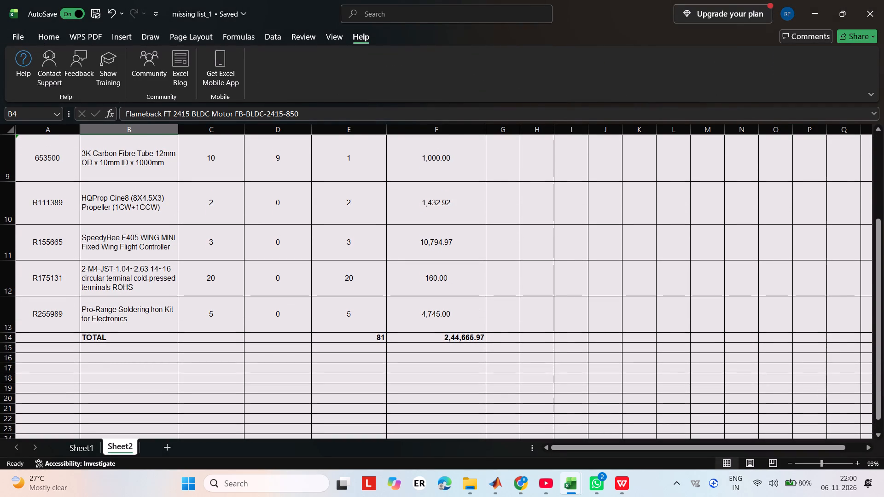
click(454, 341)
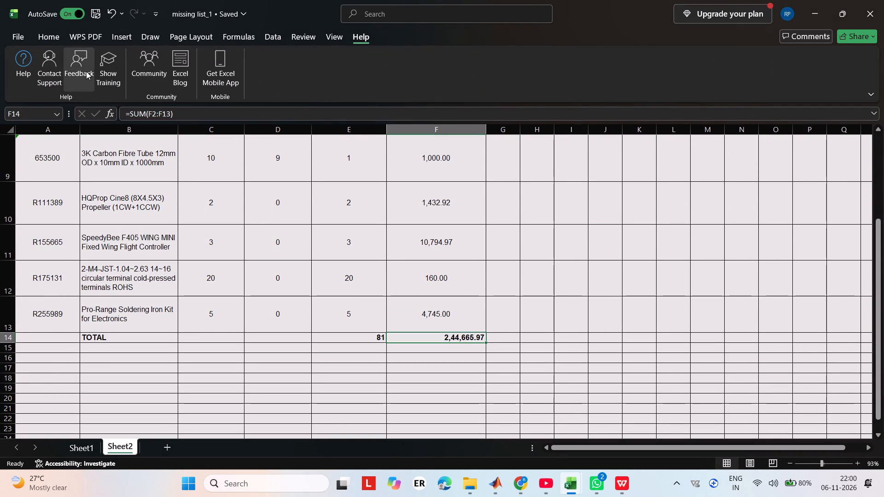
click(23, 30)
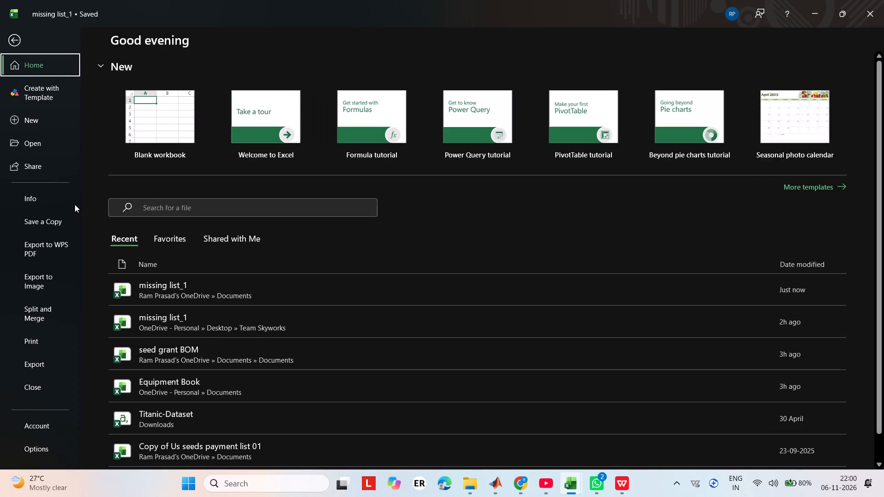
click(148, 281)
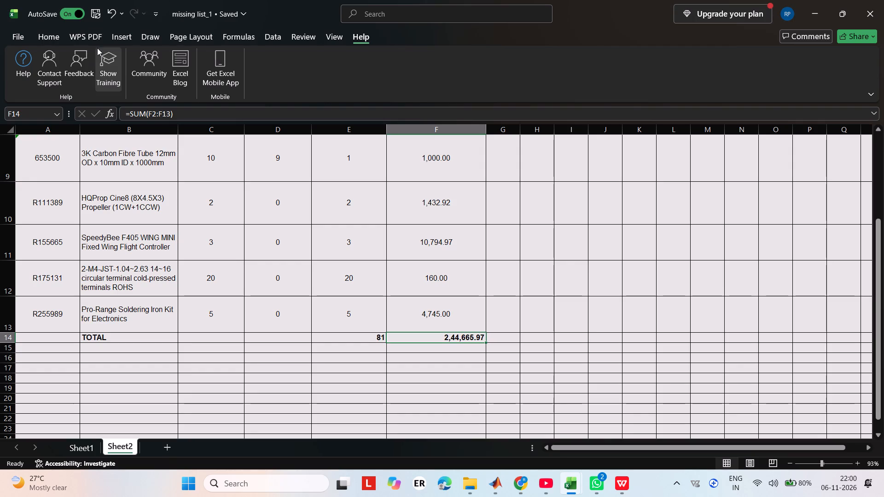
click(59, 35)
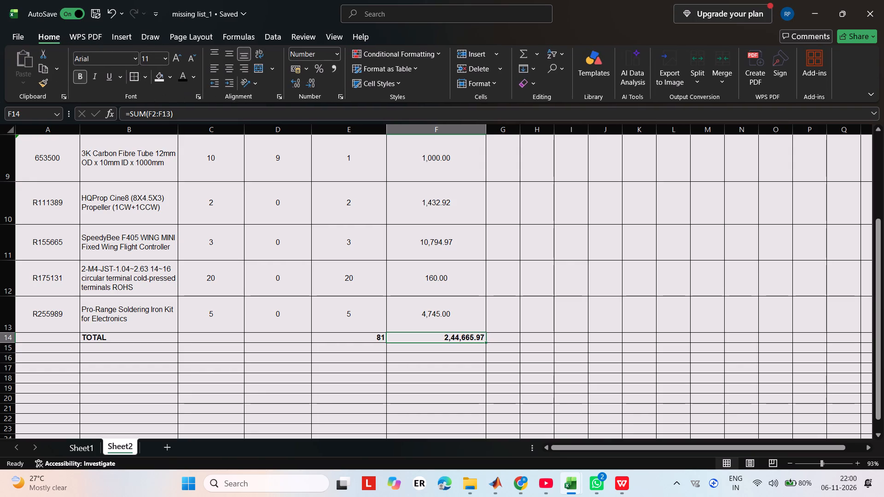
click(227, 68)
click(312, 370)
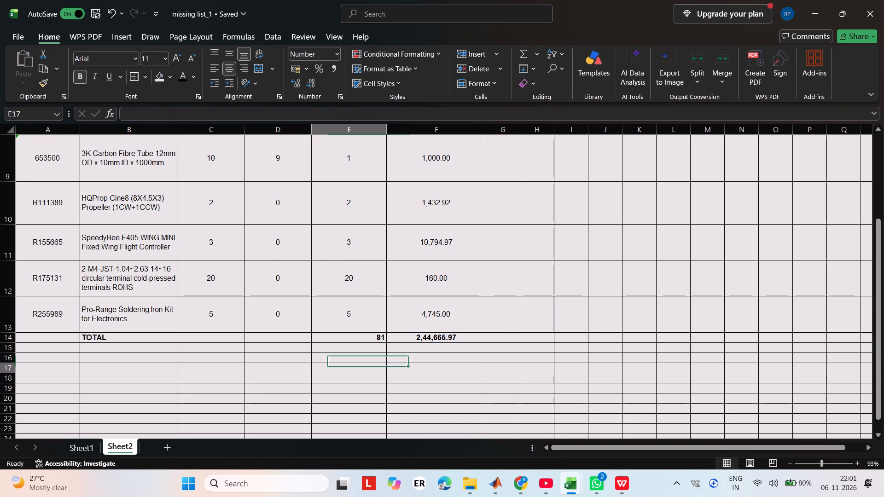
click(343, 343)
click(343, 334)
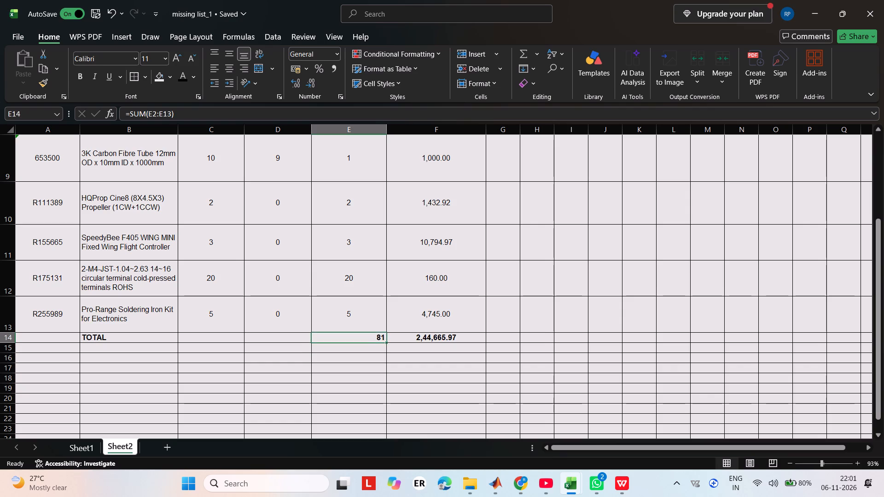
Set the font size of every cell on Sheet2 to 12.
scroll(120, 356, up, 5)
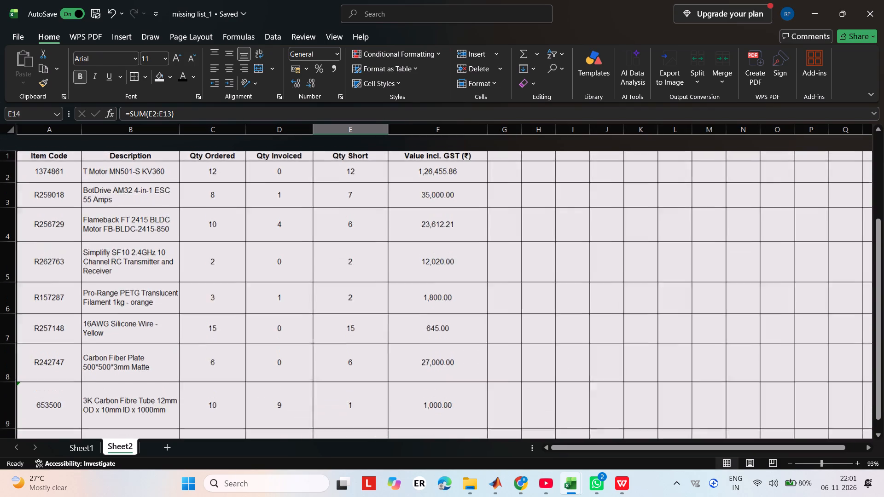
scroll(120, 356, up, 1)
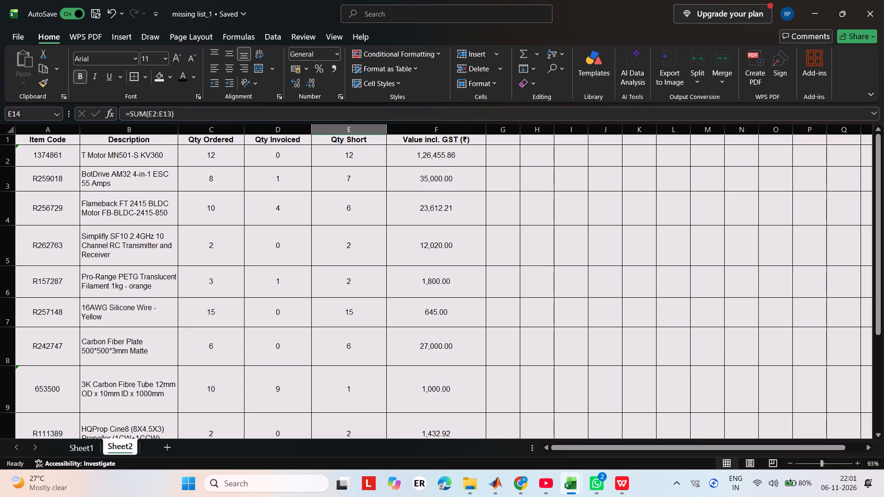
click(10, 130)
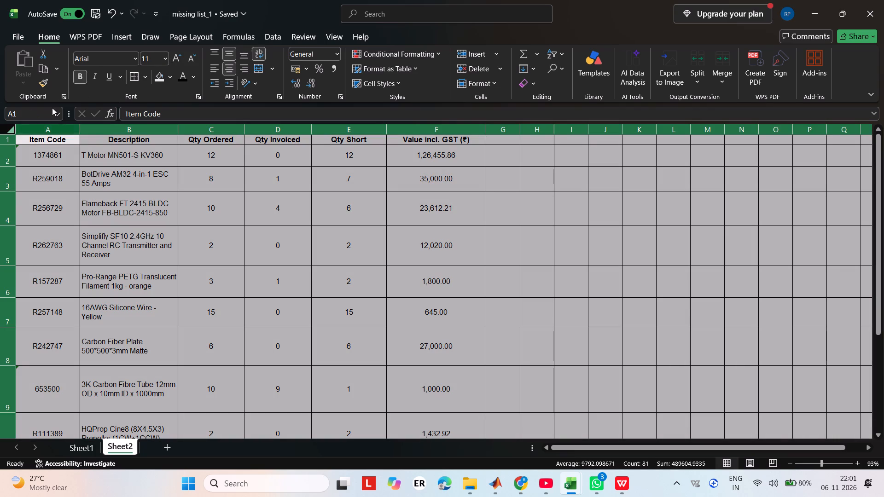
click(165, 54)
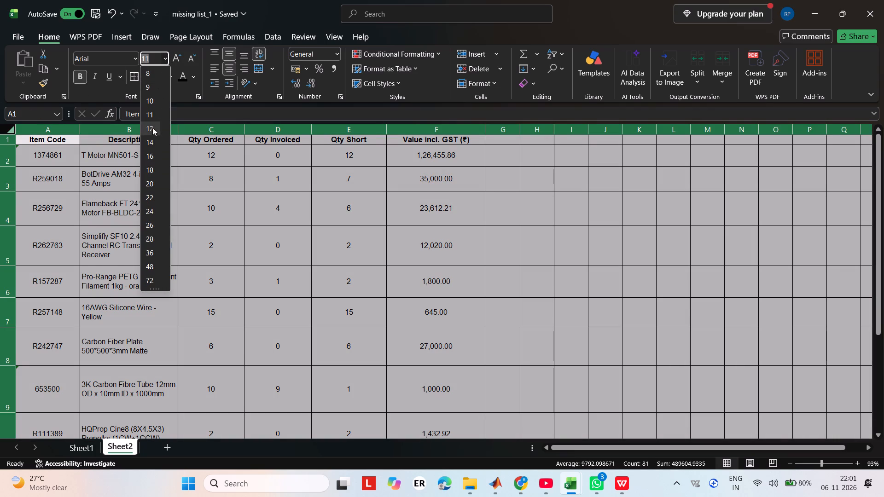
click(152, 127)
click(196, 262)
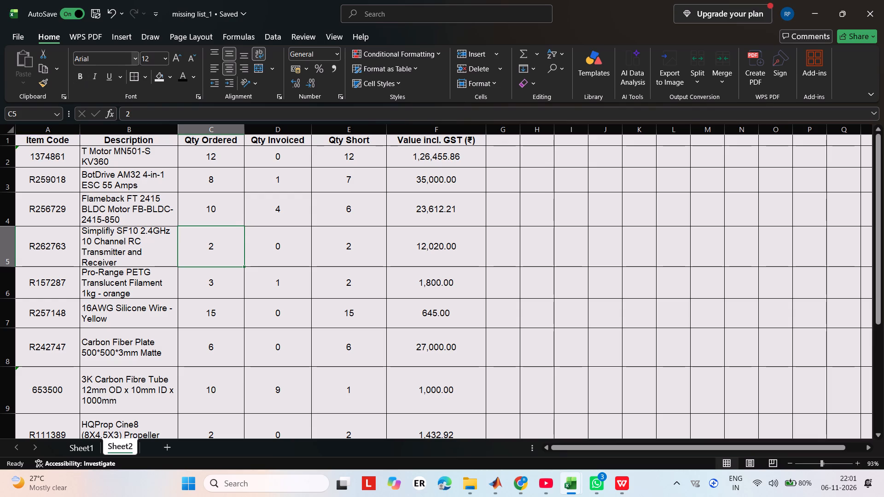
Change the font of every cell on Sheet2 to Cambria.
click(12, 130)
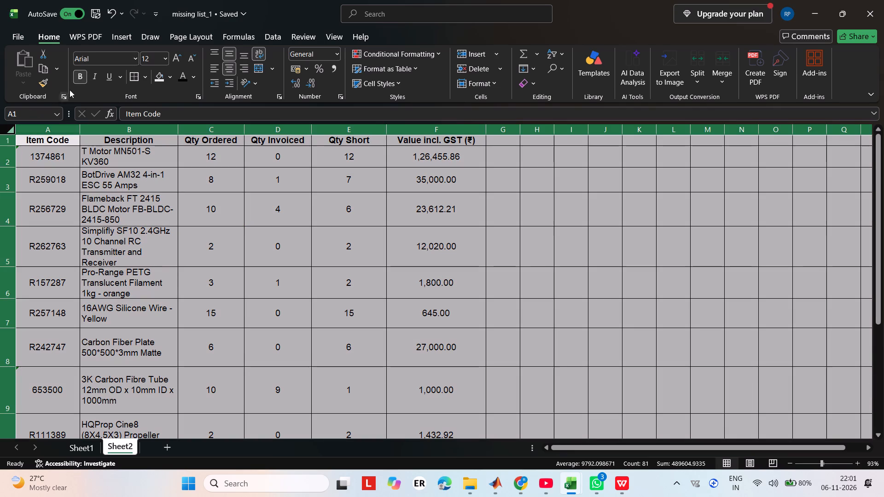
click(126, 57)
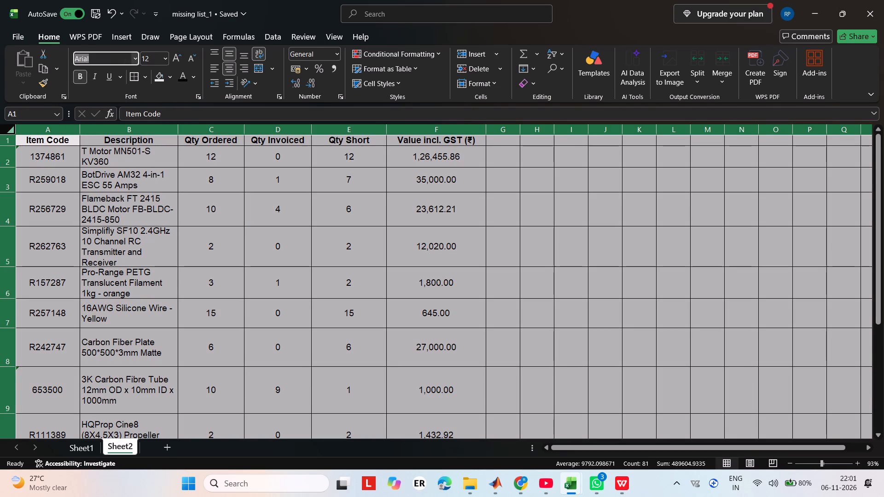
text(camb)
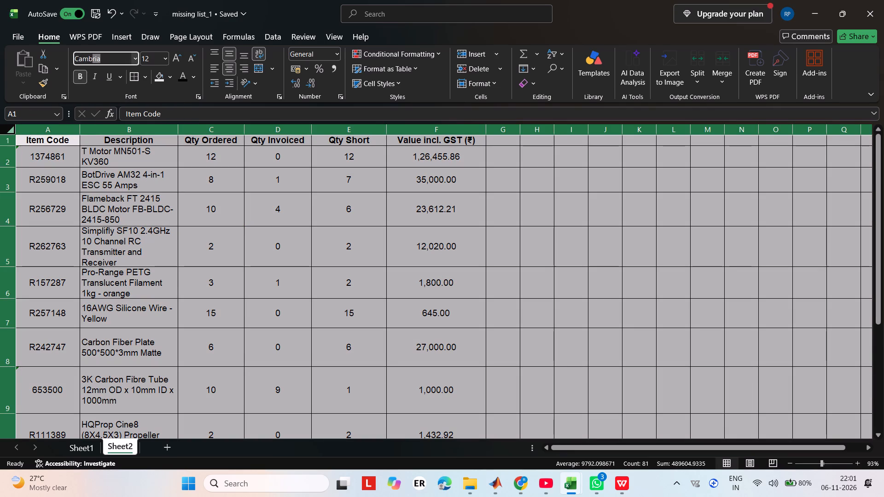
key(Return)
click(364, 215)
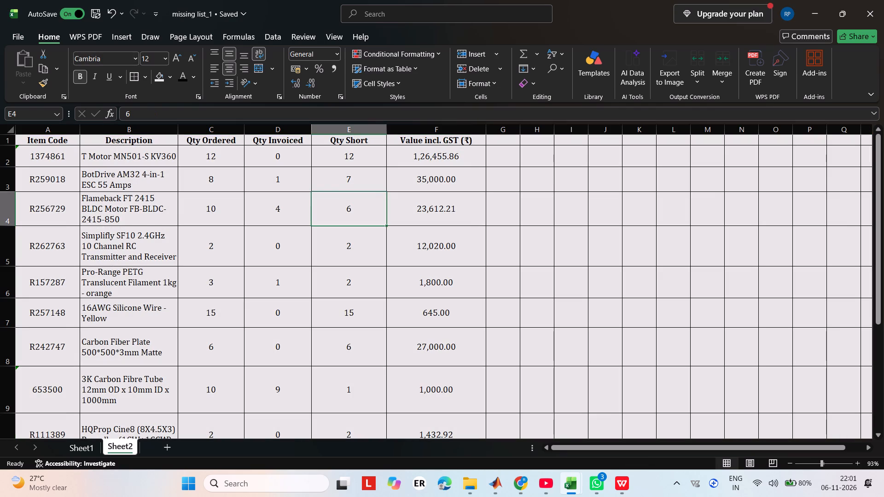
Make the TOTAL row (row 14) slightly taller.
scroll(406, 265, down, 4)
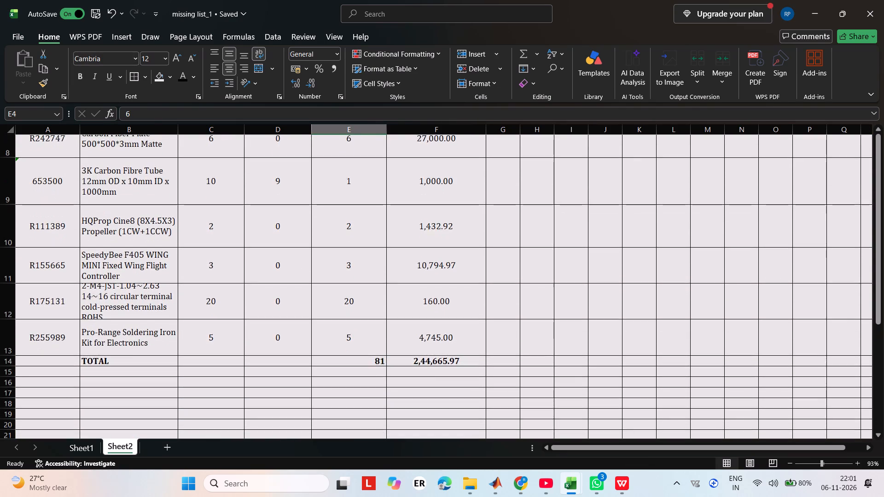
scroll(406, 265, down, 1)
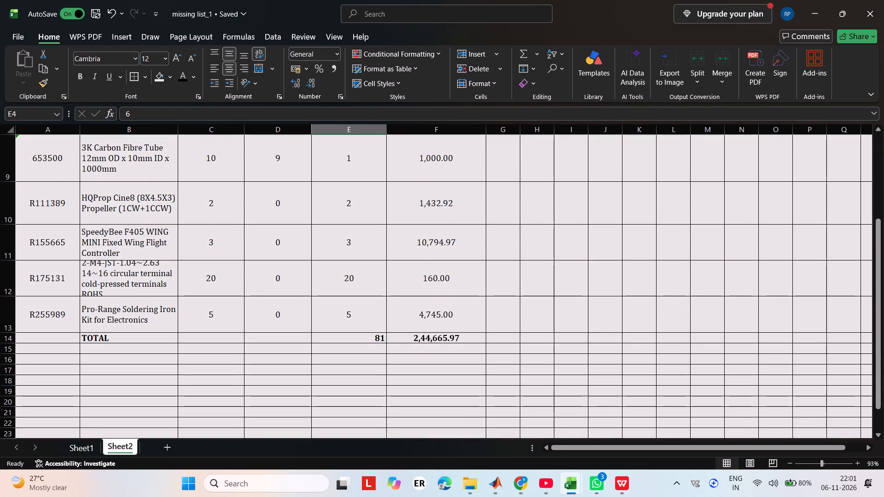
drag(14, 341, 13, 347)
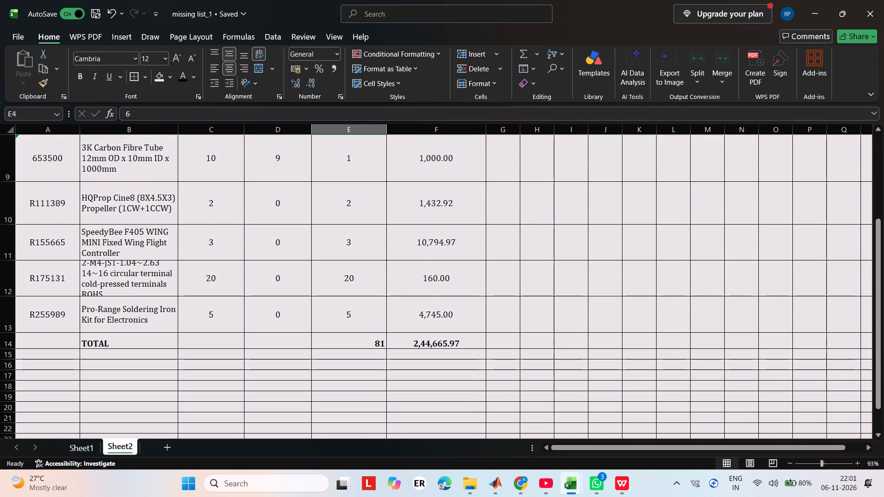
Reduce the height of row 9, the 3K Carbon Fibre Tube item, slightly.
scroll(27, 264, up, 1)
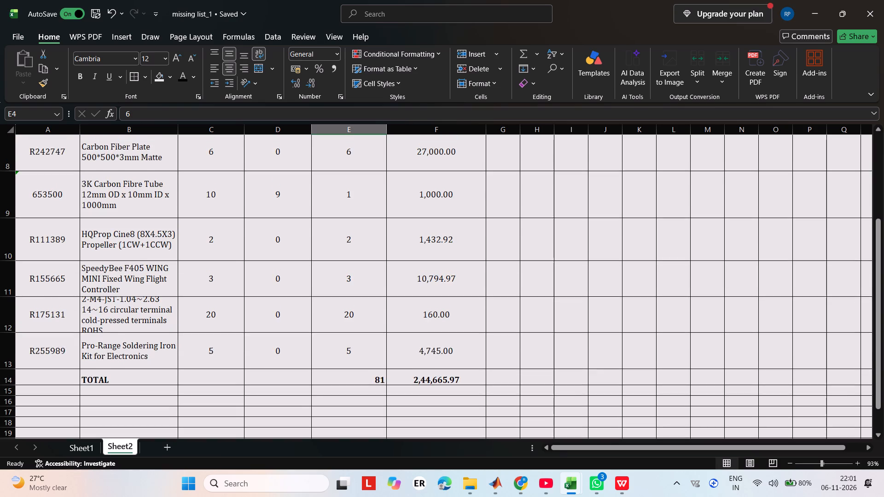
scroll(27, 264, up, 1)
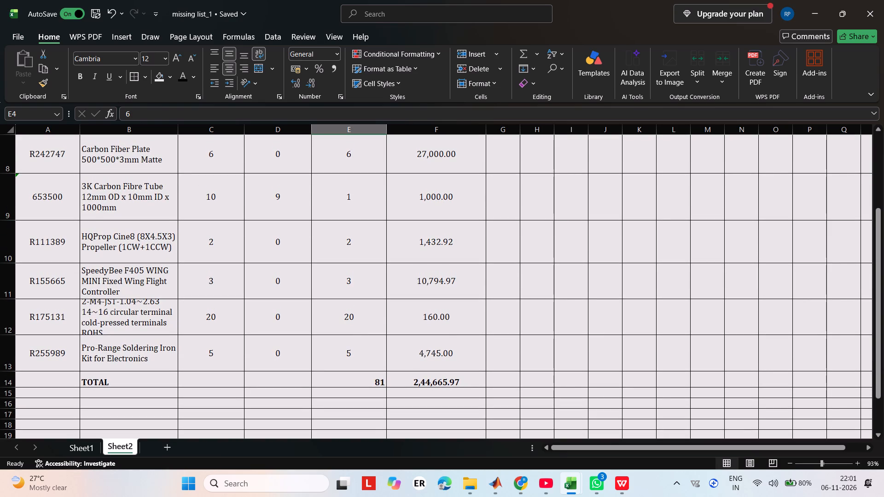
drag(15, 220, 15, 212)
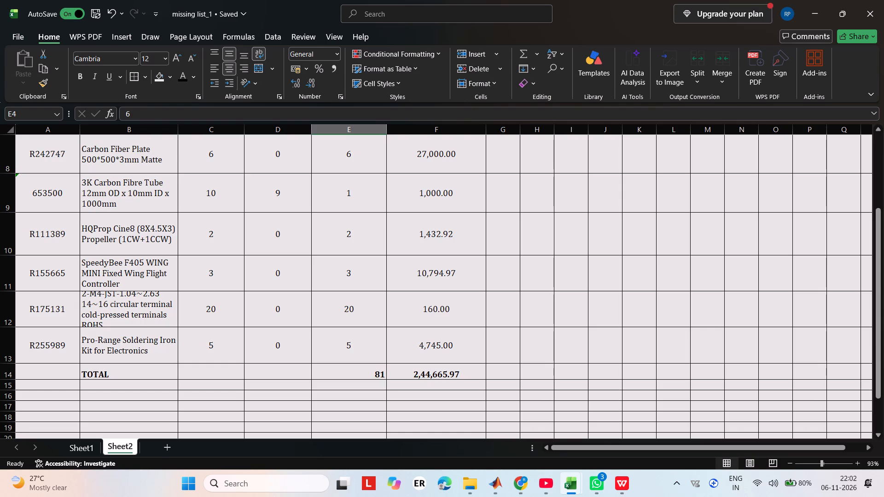
Increase the height of row 12 so the full four-line circular terminal description fits in its cell.
scroll(198, 243, up, 4)
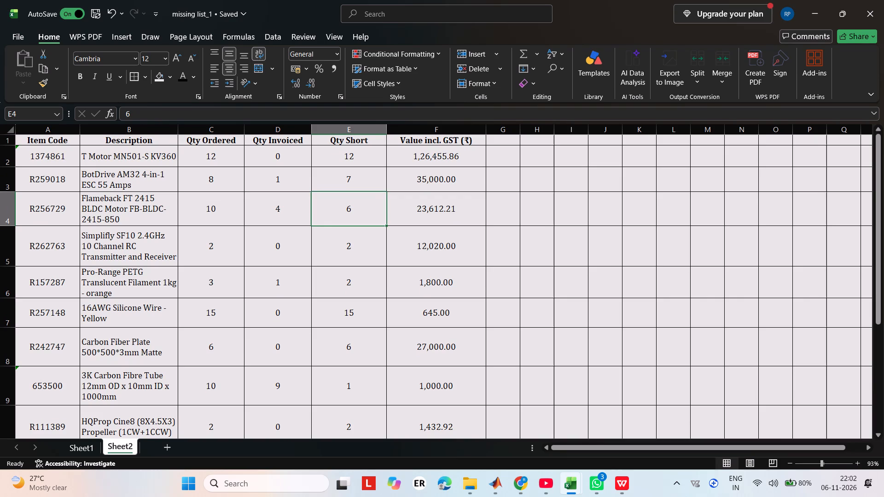
scroll(253, 255, down, 3)
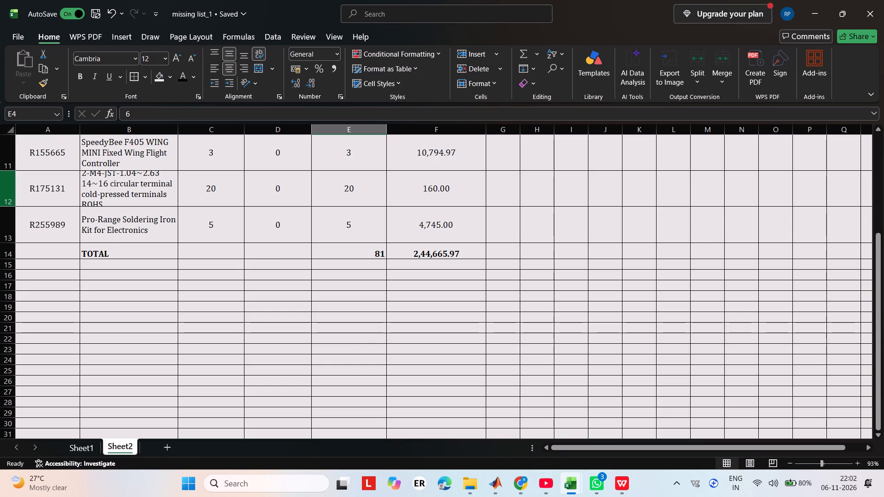
drag(15, 206, 14, 213)
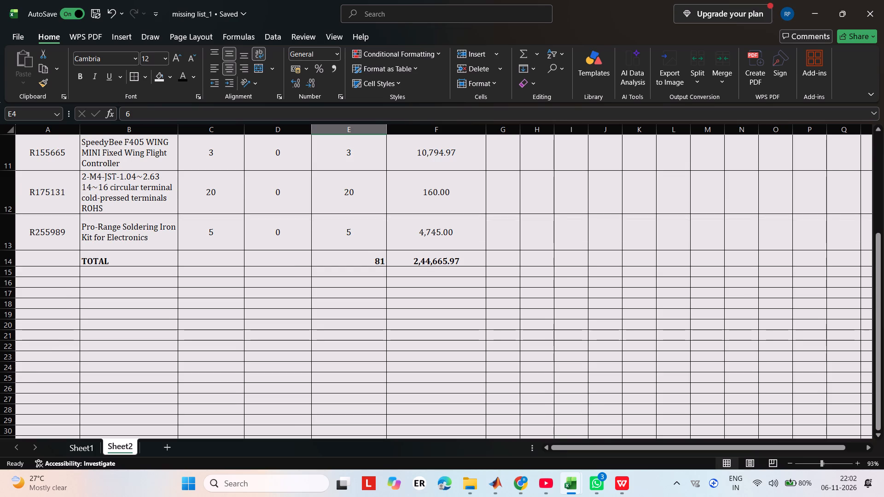
Check the cells of row 12, item R175131, across the item code, description, quantity and value columns.
click(119, 205)
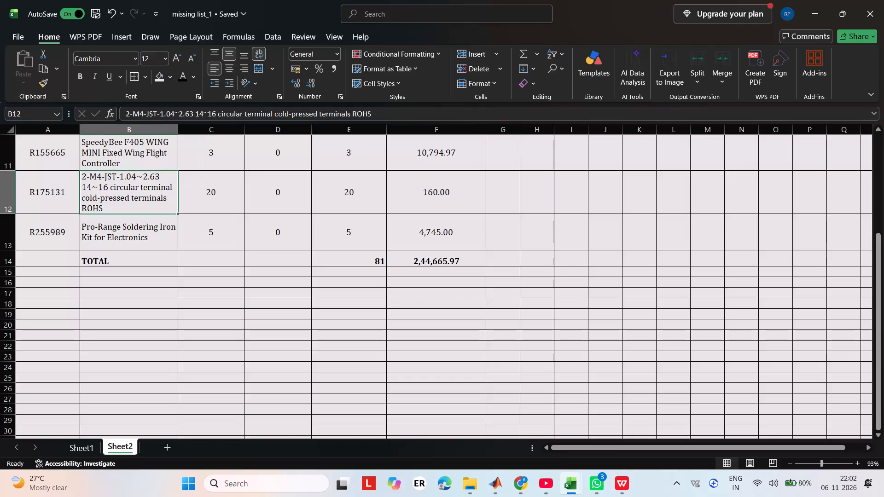
click(387, 190)
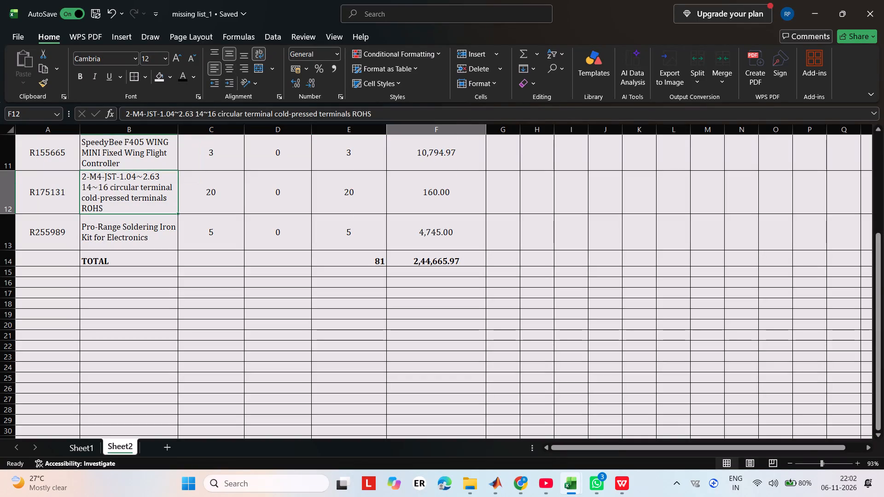
click(288, 188)
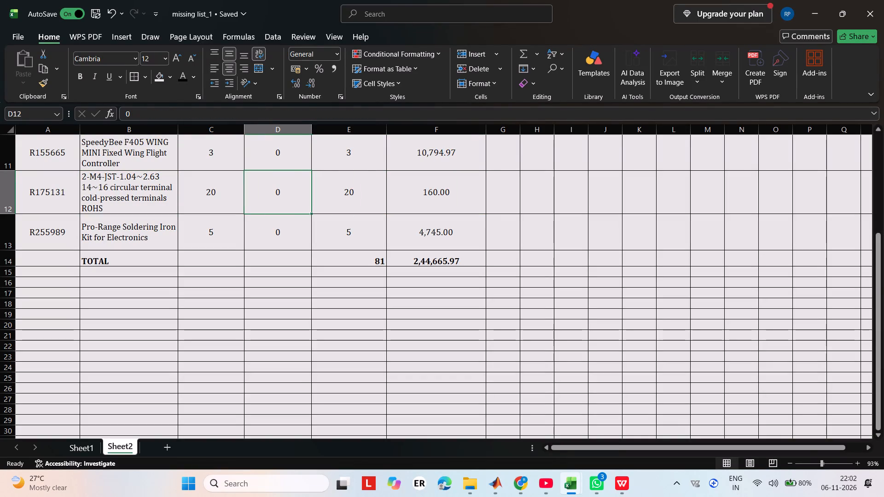
click(337, 184)
click(217, 199)
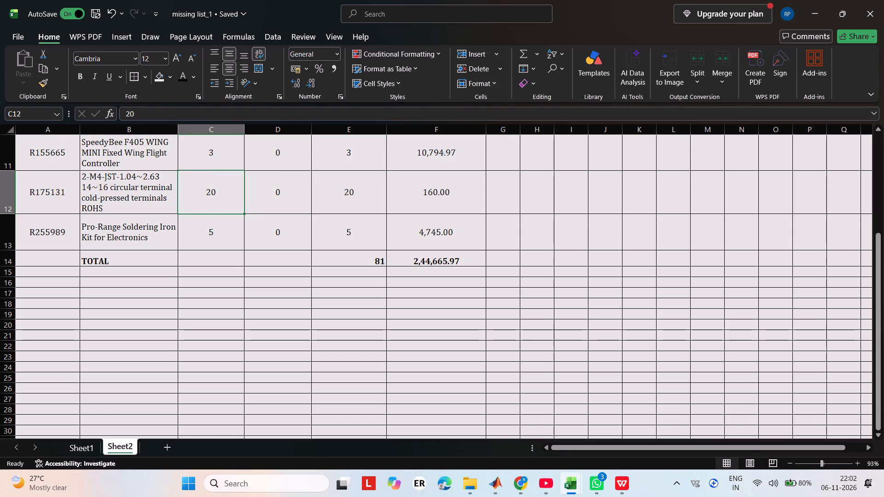
click(104, 206)
click(52, 190)
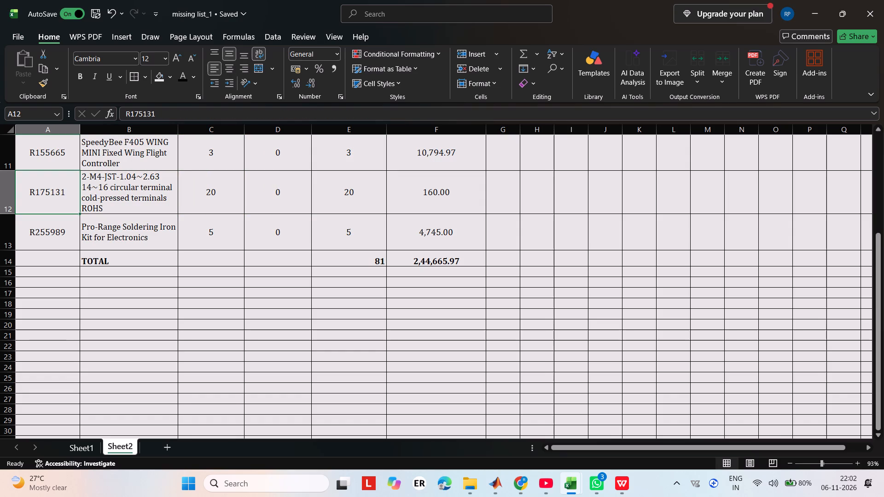
click(221, 189)
click(272, 191)
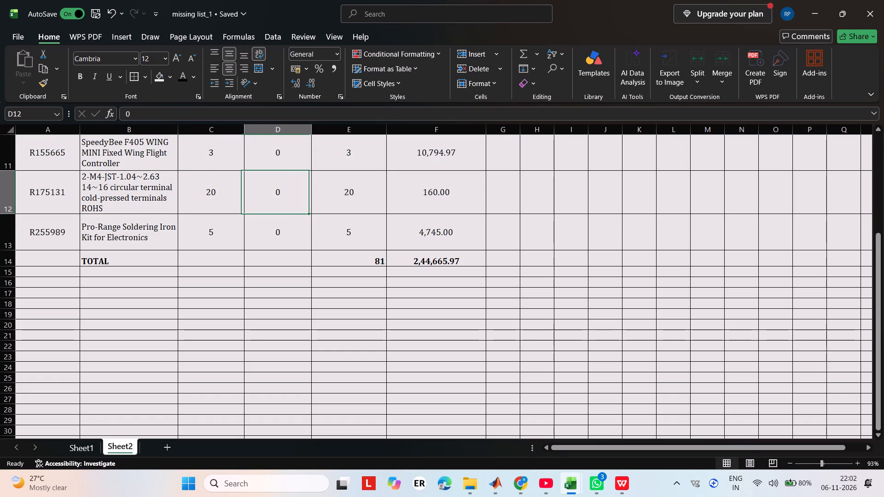
click(352, 195)
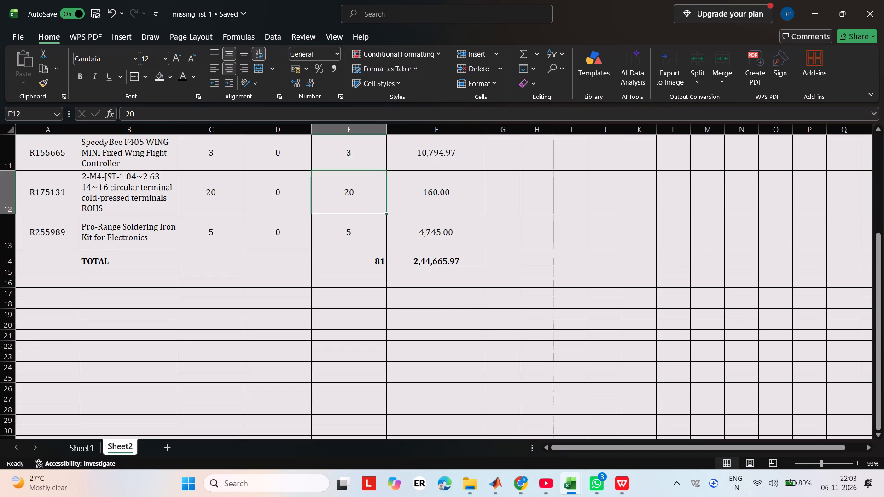
scroll(256, 248, up, 5)
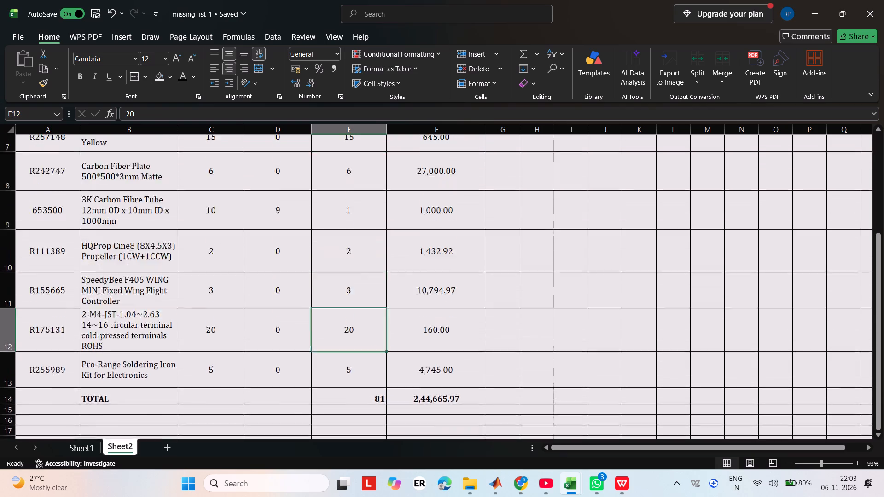
Examine the last item rows and the Qty Short sum formula in the TOTAL row.
scroll(256, 248, down, 3)
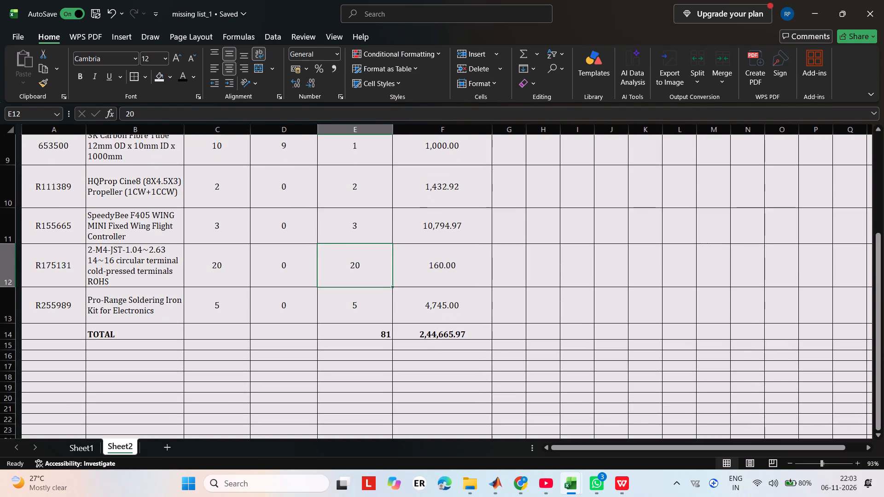
scroll(256, 248, down, 1)
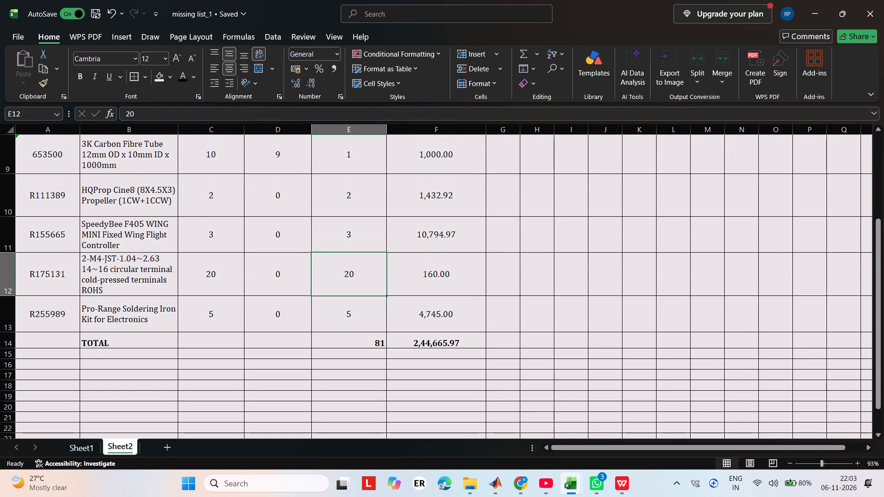
scroll(256, 248, down, 2)
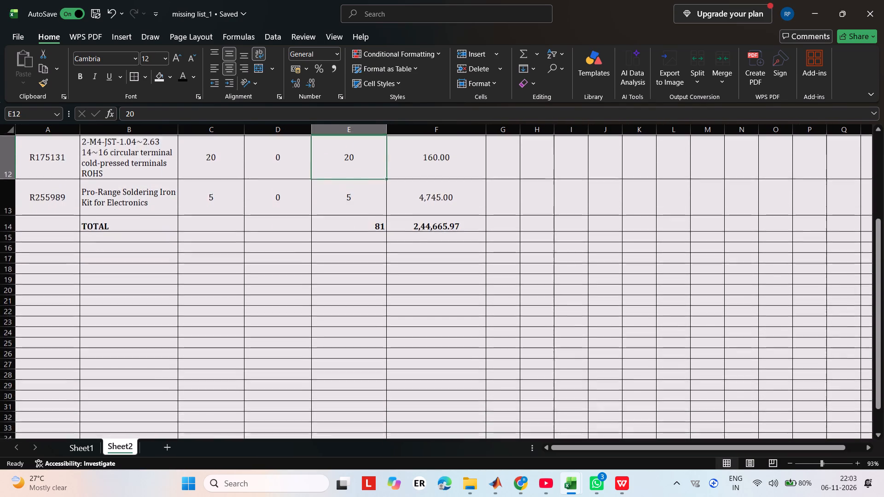
scroll(256, 248, down, 1)
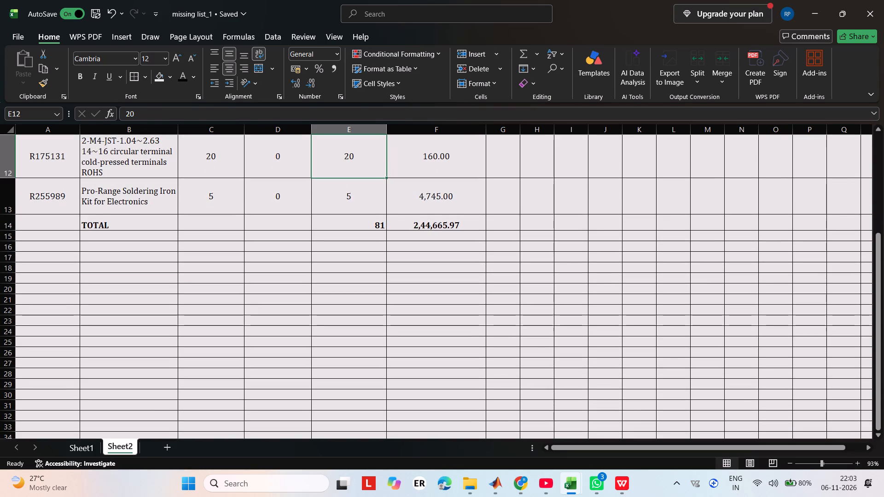
click(361, 224)
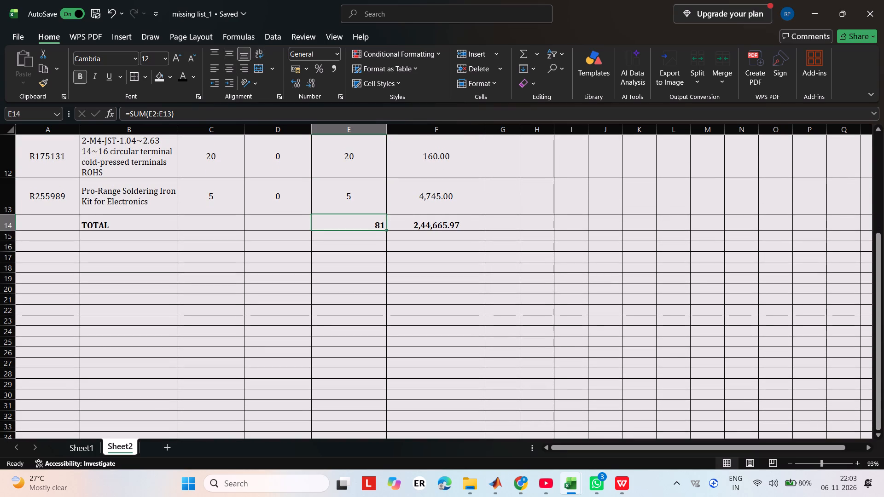
Review the claim list row by row, from the header through the item rows to the TOTAL row.
scroll(274, 206, up, 6)
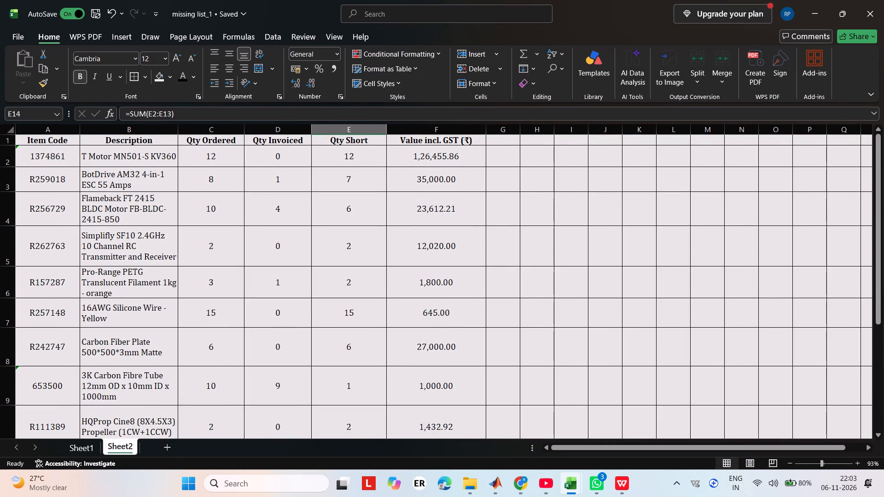
scroll(279, 182, down, 1)
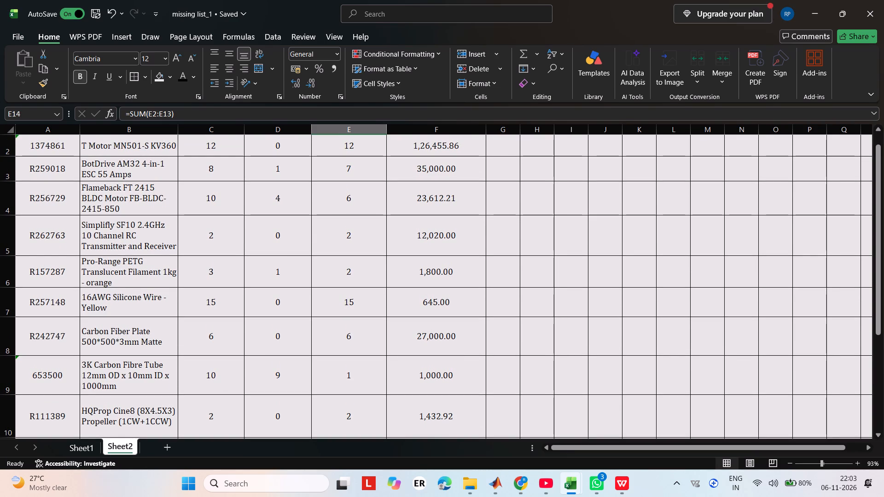
scroll(275, 204, down, 1)
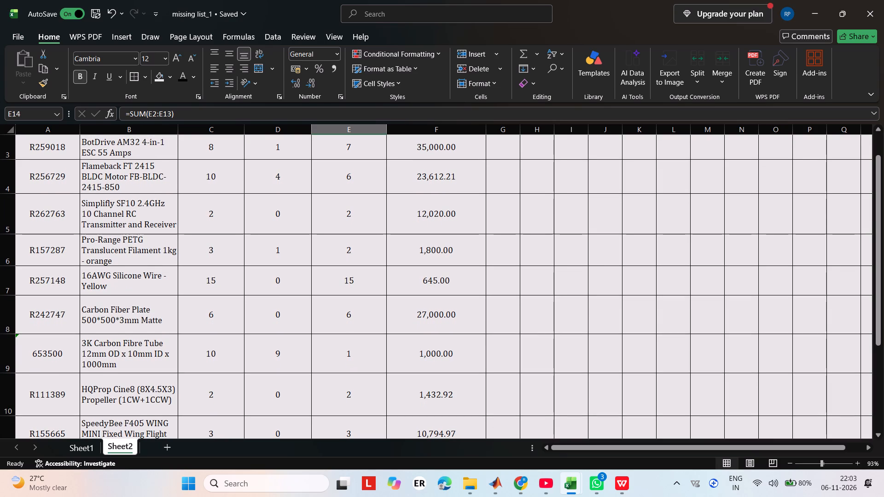
scroll(259, 179, down, 1)
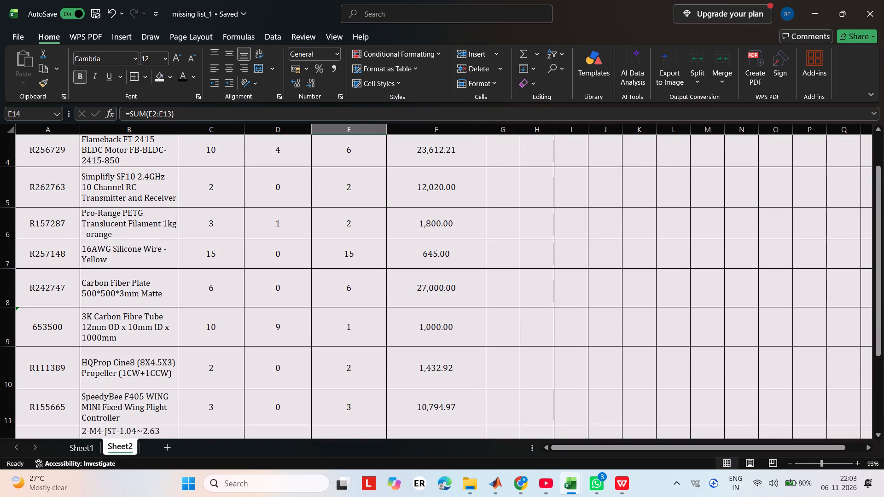
scroll(215, 201, down, 1)
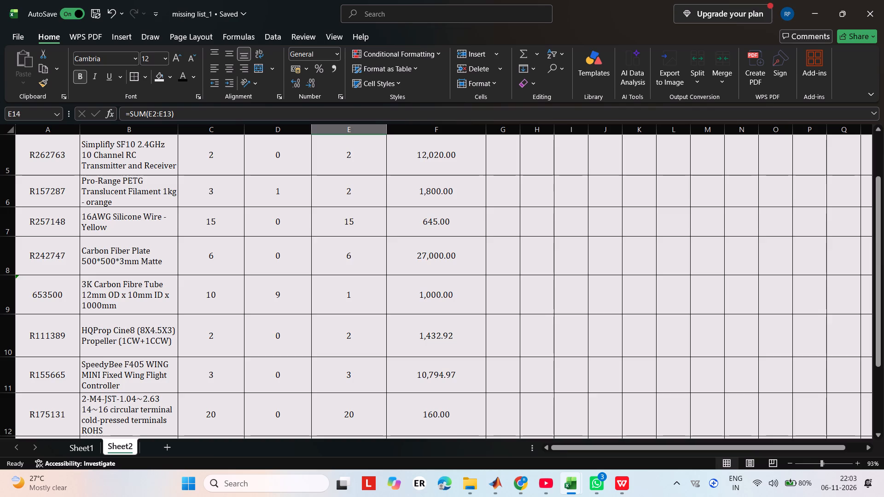
scroll(254, 222, down, 1)
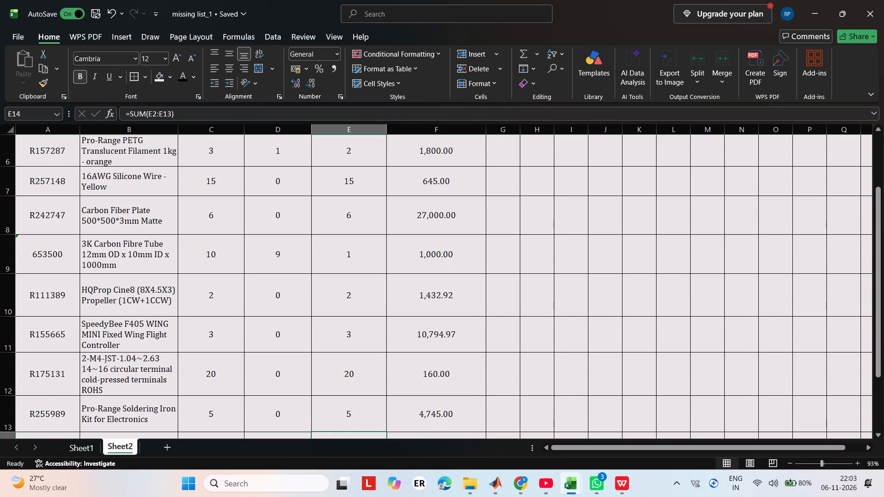
scroll(198, 208, down, 1)
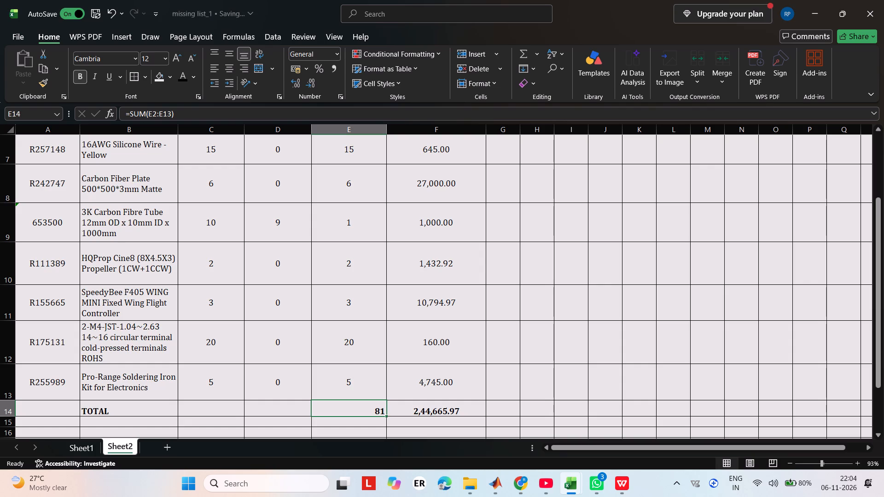
scroll(174, 202, down, 1)
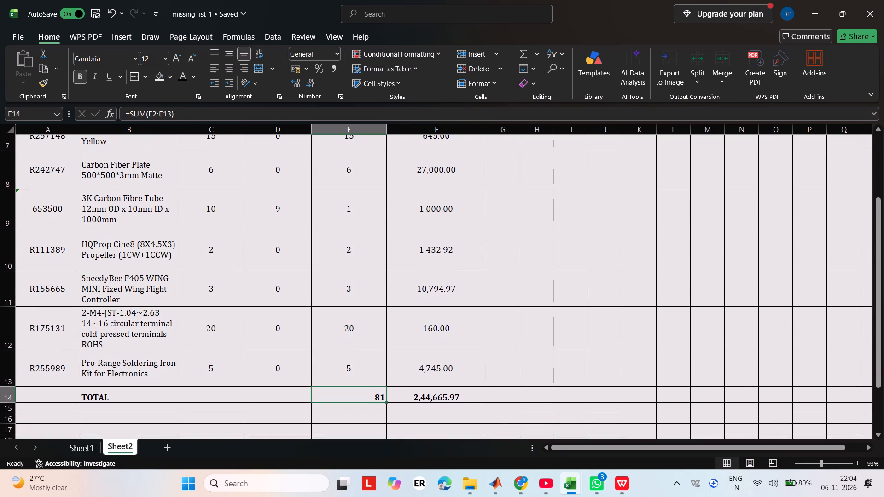
scroll(174, 202, down, 1)
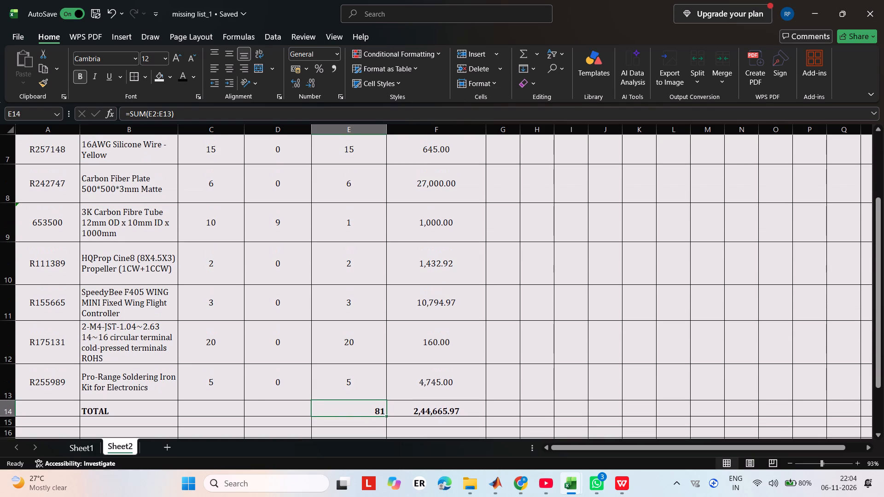
Check the description and Qty Ordered of the 3K Carbon Fibre Tube, and the Qty Ordered and Qty Short of the HQProp propeller.
click(158, 232)
click(203, 234)
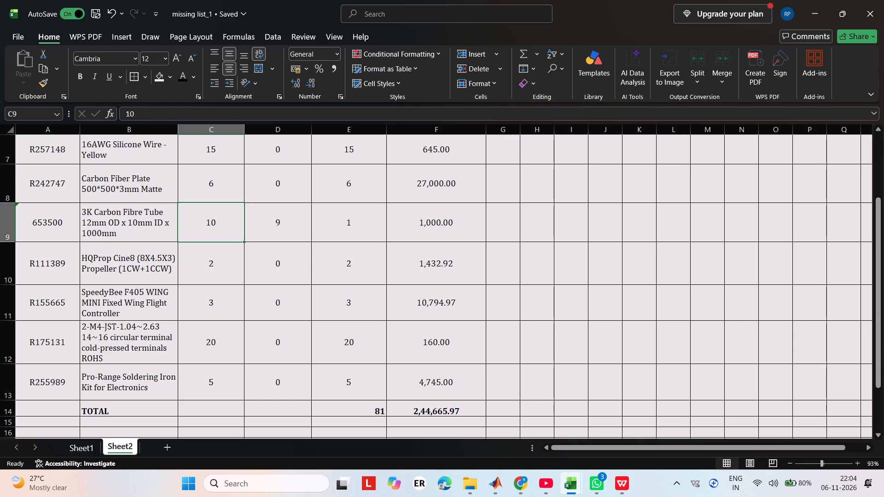
scroll(239, 268, down, 1)
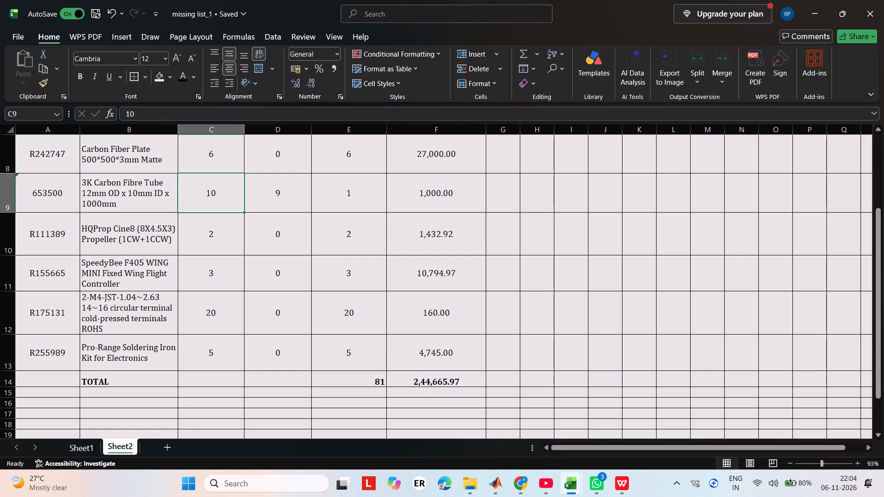
click(226, 240)
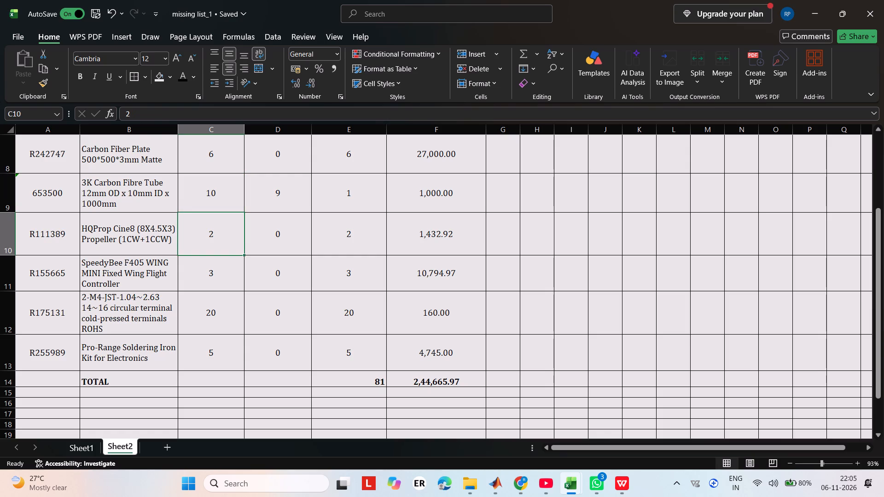
click(331, 239)
Look over the whole list once more, from the header row to the TOTAL row, checking layout and row heights.
scroll(233, 264, down, 1)
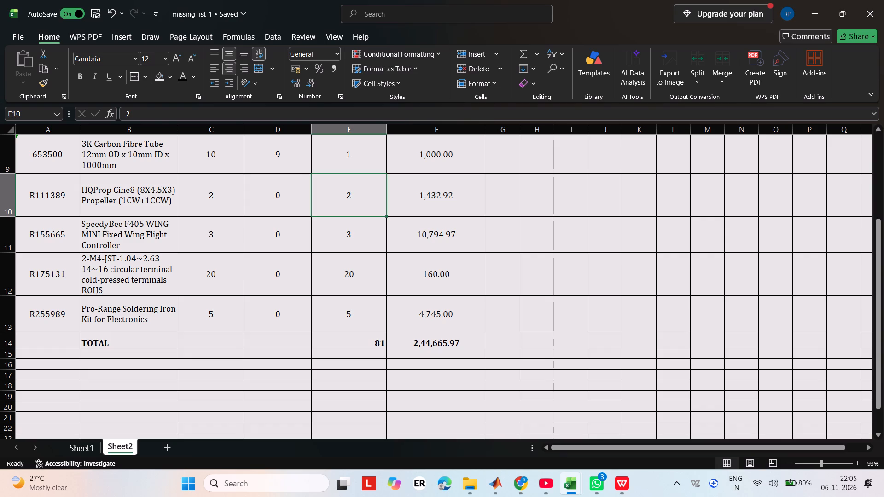
scroll(228, 253, down, 1)
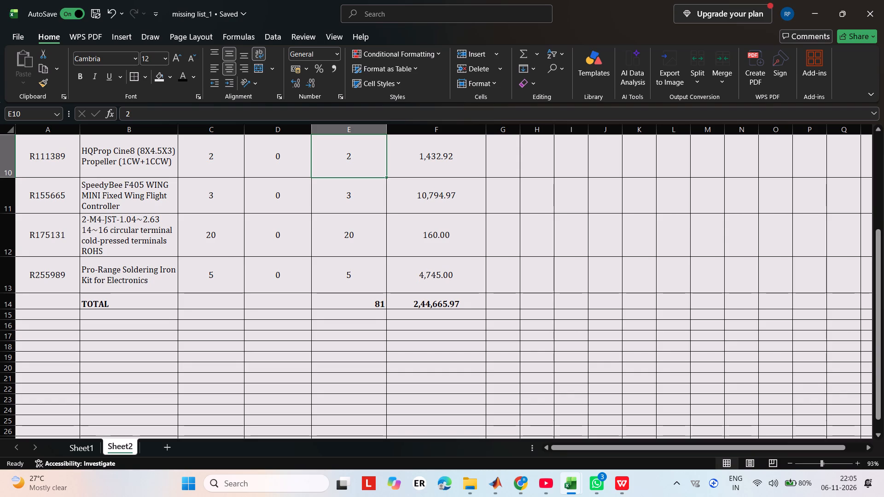
scroll(137, 280, down, 1)
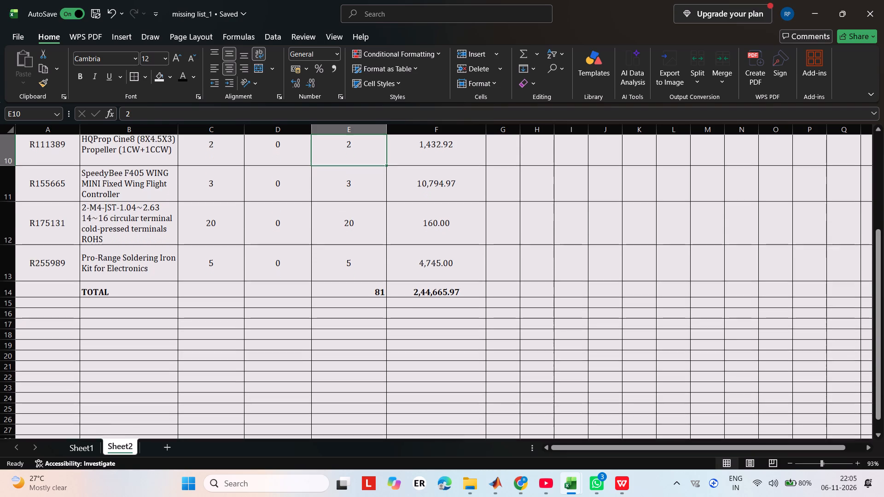
scroll(137, 280, down, 1)
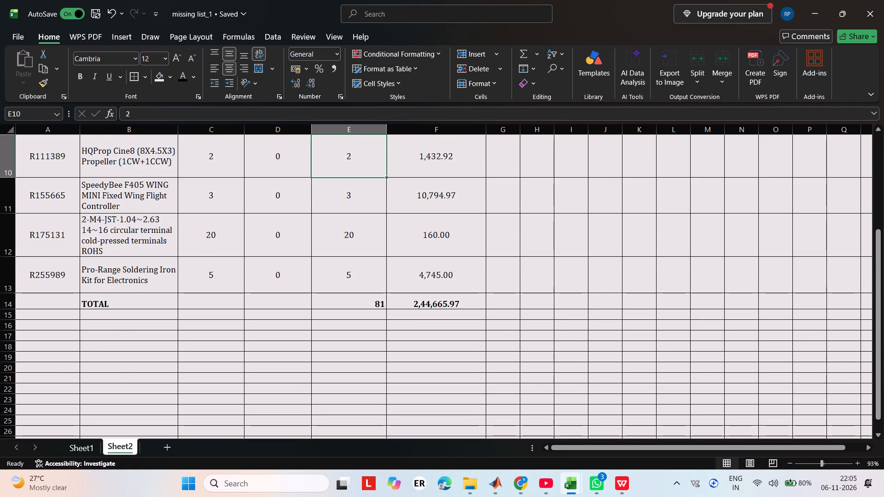
scroll(253, 272, down, 1)
scroll(253, 272, up, 1)
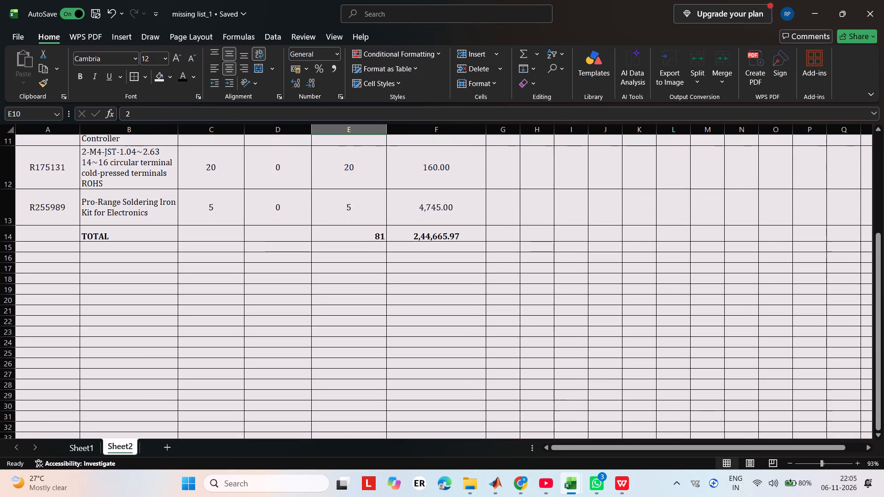
scroll(253, 272, up, 3)
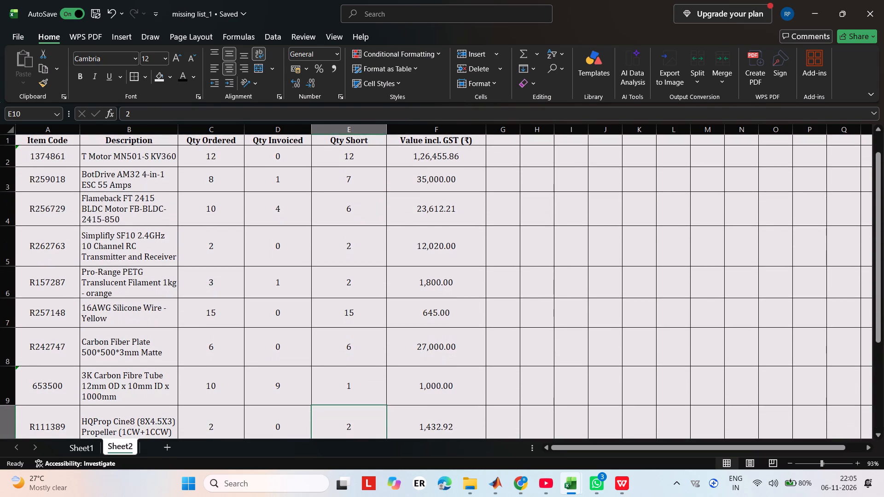
scroll(253, 272, down, 2)
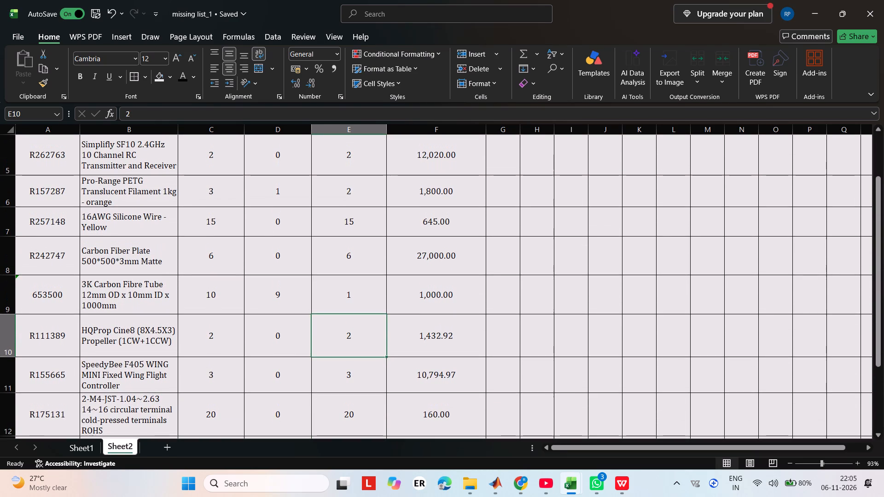
scroll(253, 272, down, 3)
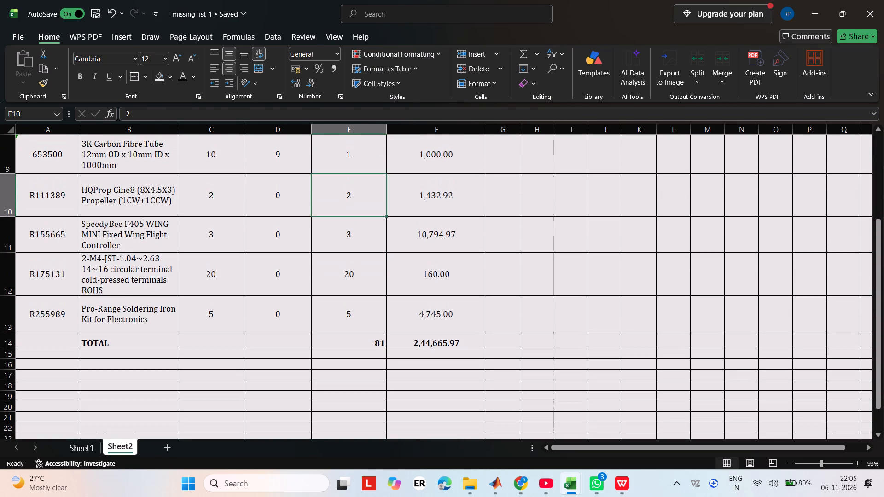
scroll(253, 272, up, 7)
scroll(253, 272, down, 2)
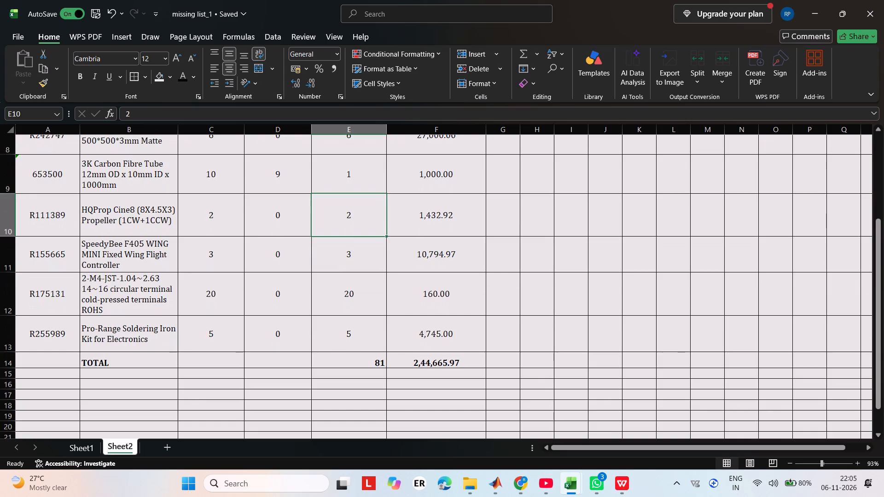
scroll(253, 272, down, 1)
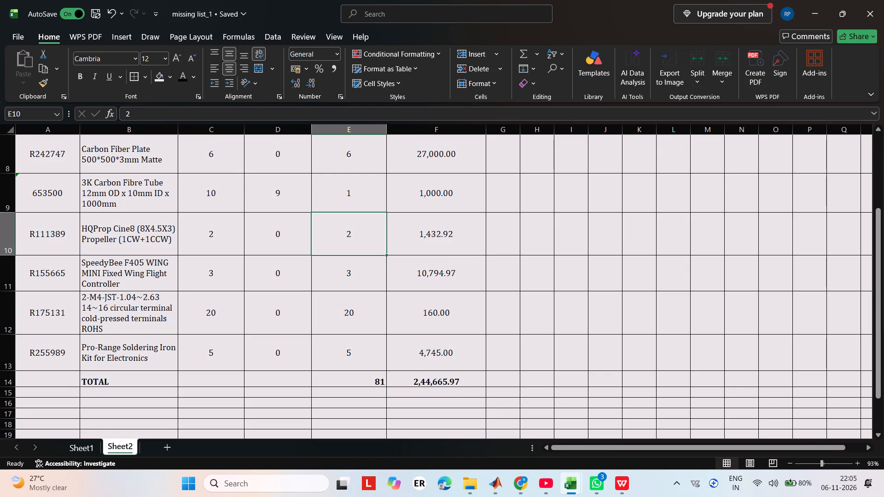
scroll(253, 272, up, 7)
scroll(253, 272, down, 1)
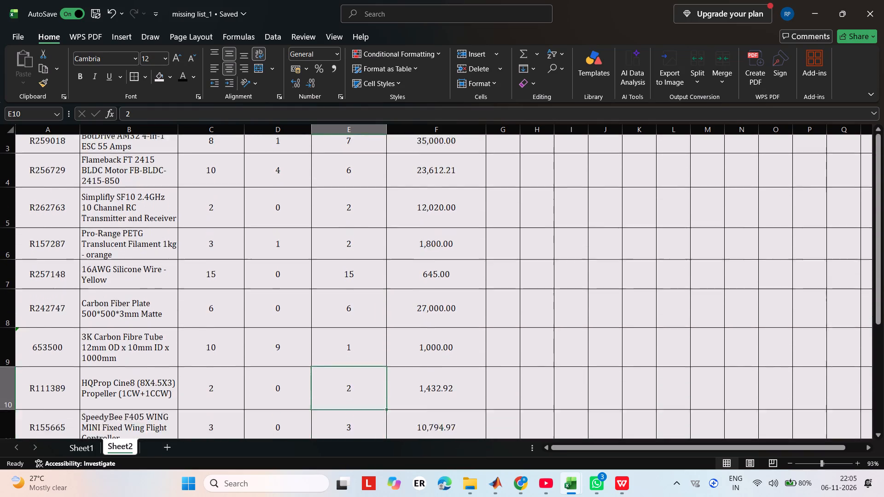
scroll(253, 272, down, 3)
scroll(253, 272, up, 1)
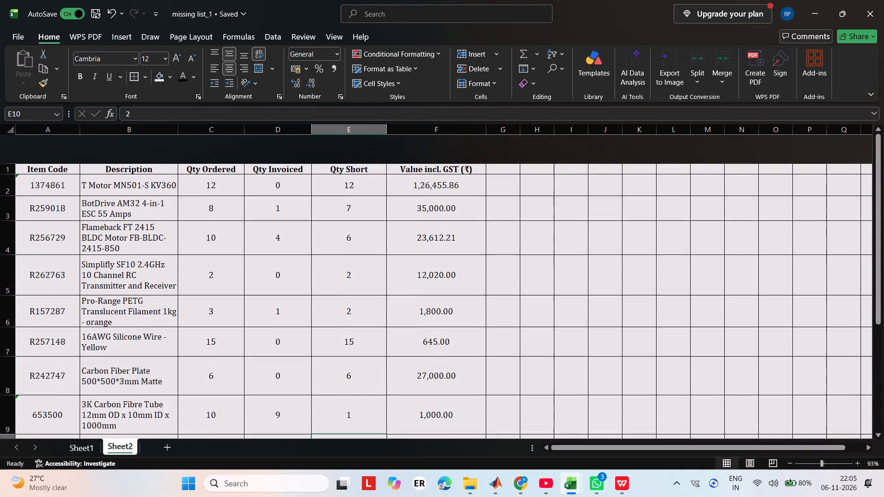
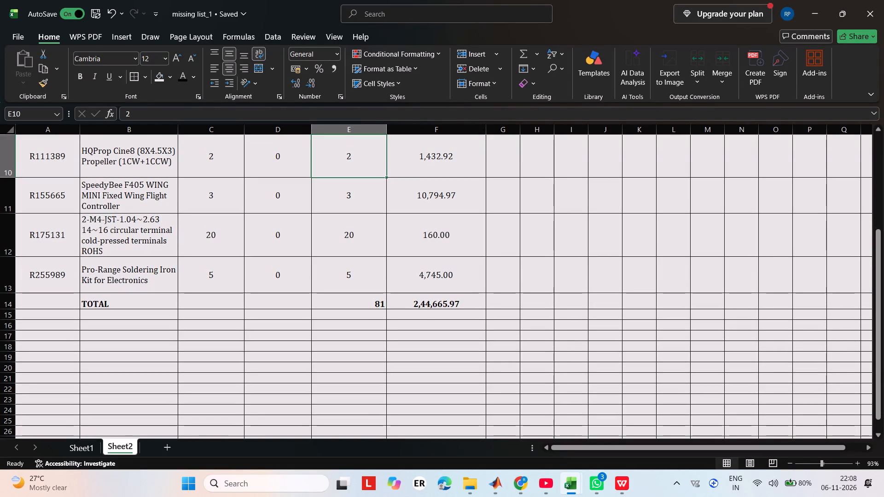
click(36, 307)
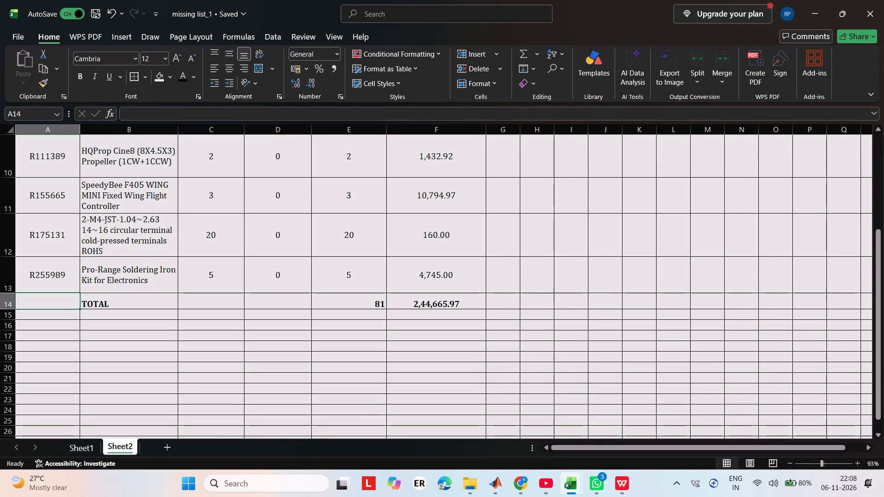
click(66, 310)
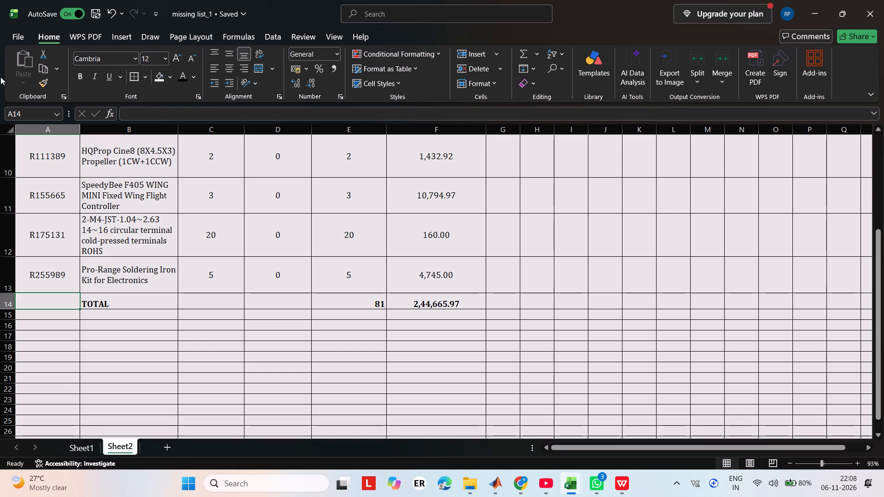
Remove the middle and centre alignment from all cells of Sheet2, leaving them bottom-aligned with default horizontal alignment.
scroll(46, 142, up, 8)
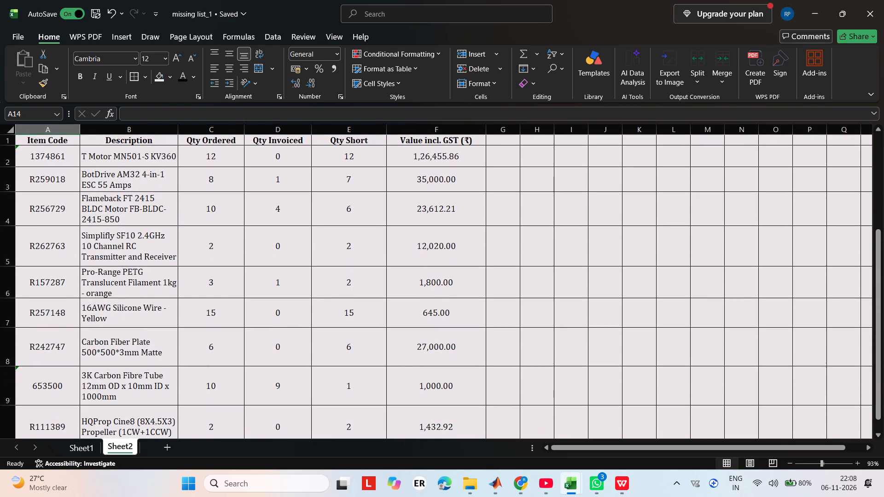
click(12, 132)
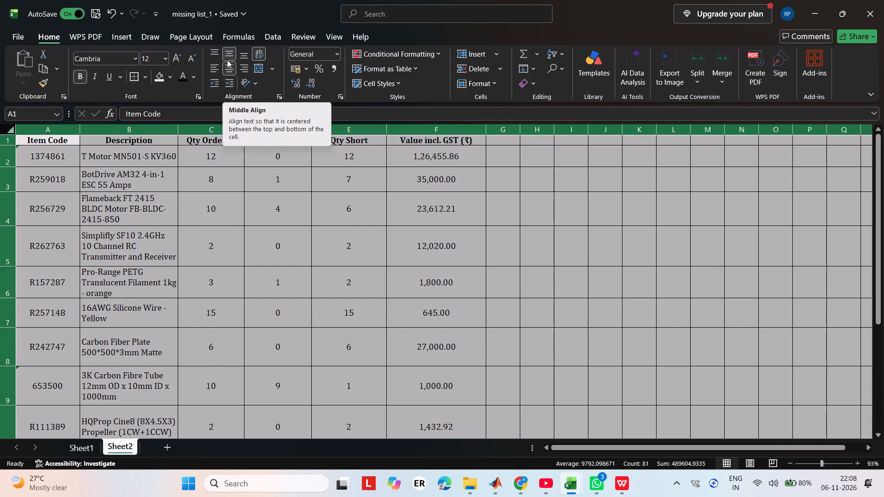
click(227, 60)
click(227, 63)
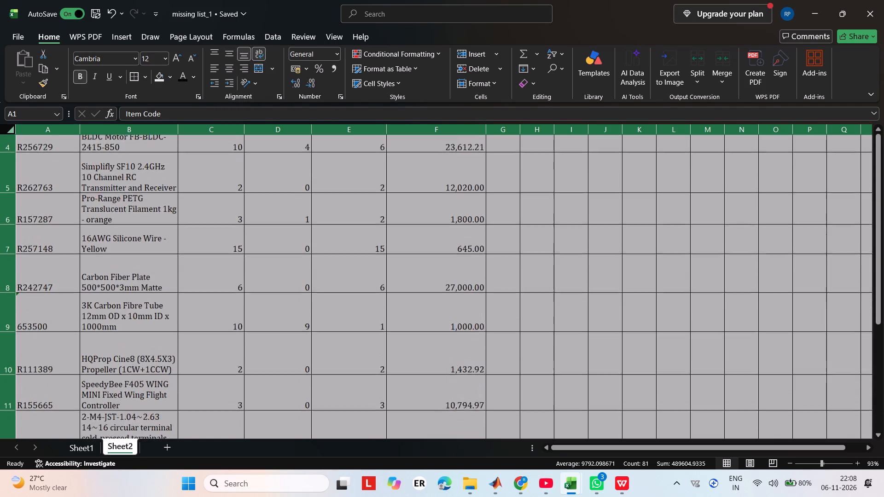
scroll(284, 245, up, 1)
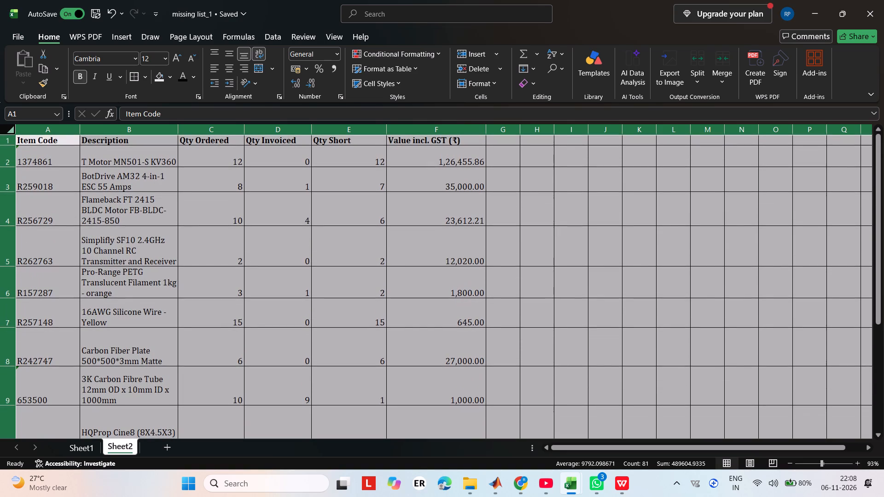
Centre the contents of all cells horizontally, including descriptions and the TOTAL row, and check the list before deselecting the sheet.
click(231, 68)
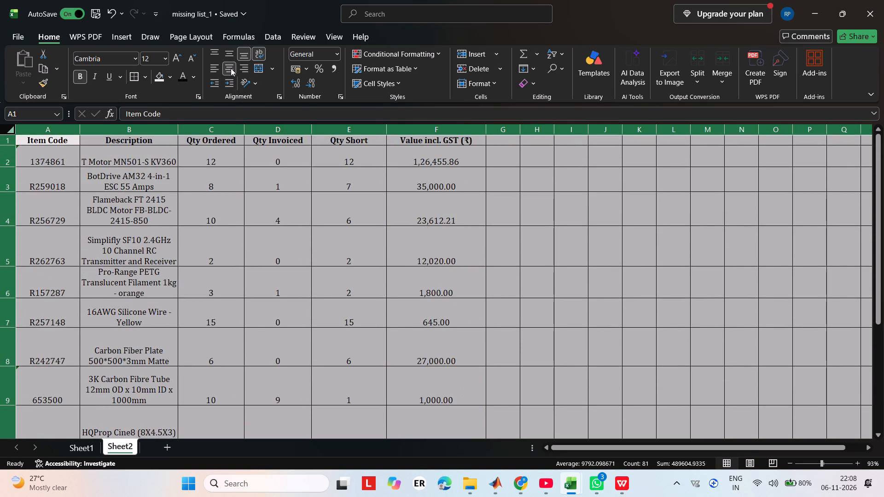
scroll(260, 231, down, 3)
scroll(260, 231, up, 1)
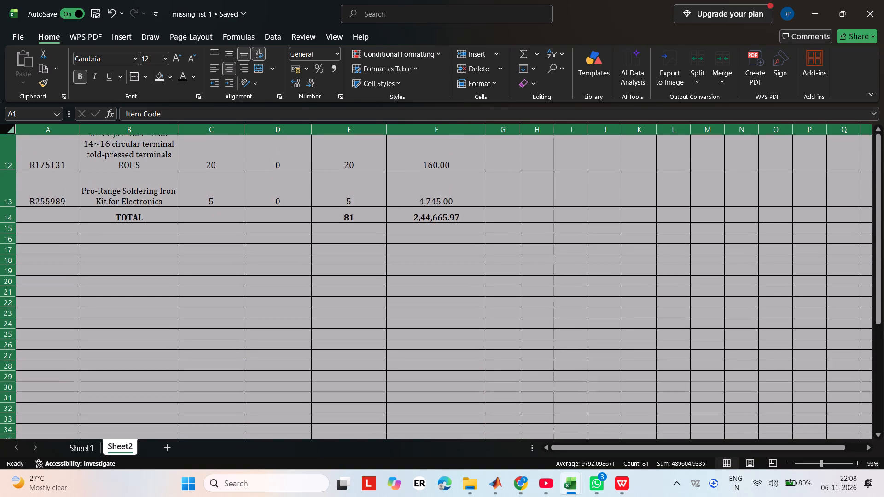
scroll(260, 231, up, 2)
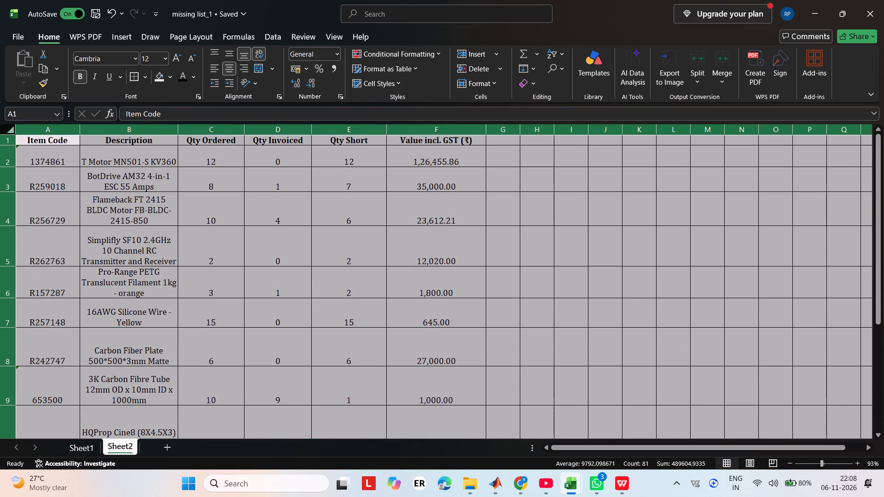
click(257, 287)
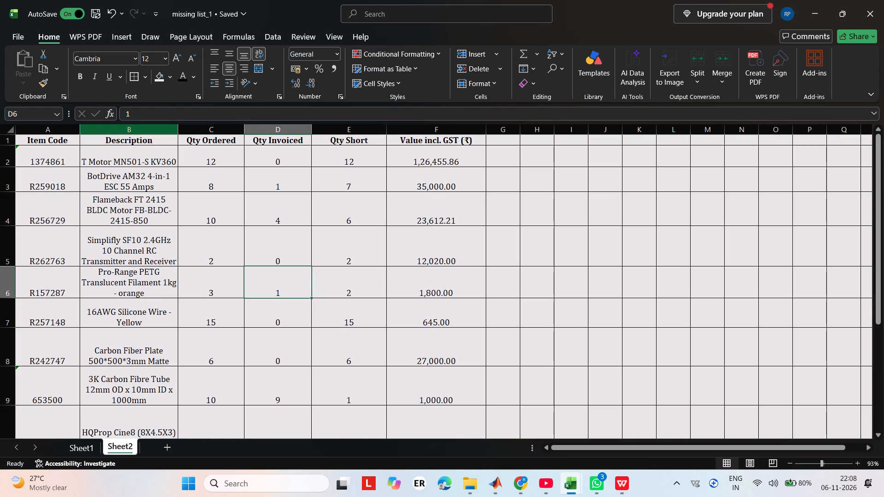
Start sharing the missing list_1 workbook and try to paste the copied recipient into the name, group or email field.
click(851, 32)
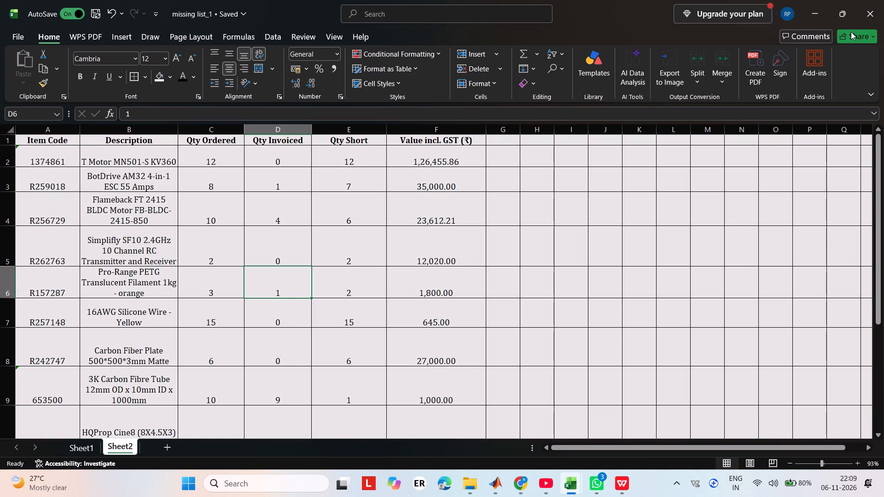
click(833, 52)
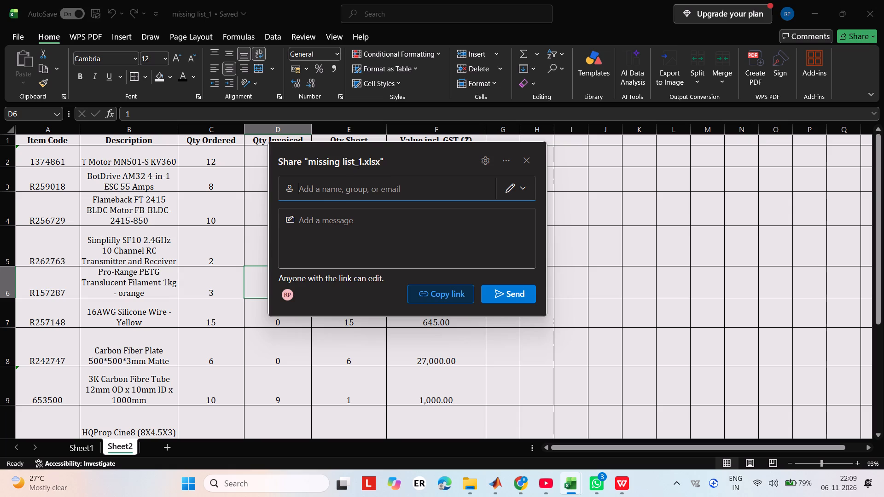
click(342, 194)
key(ctrl+v)
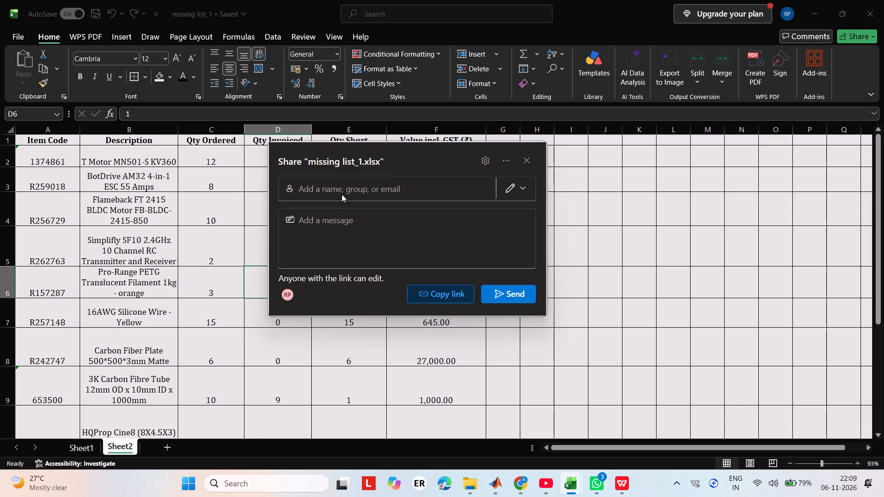
click(344, 188)
key(ctrl+v)
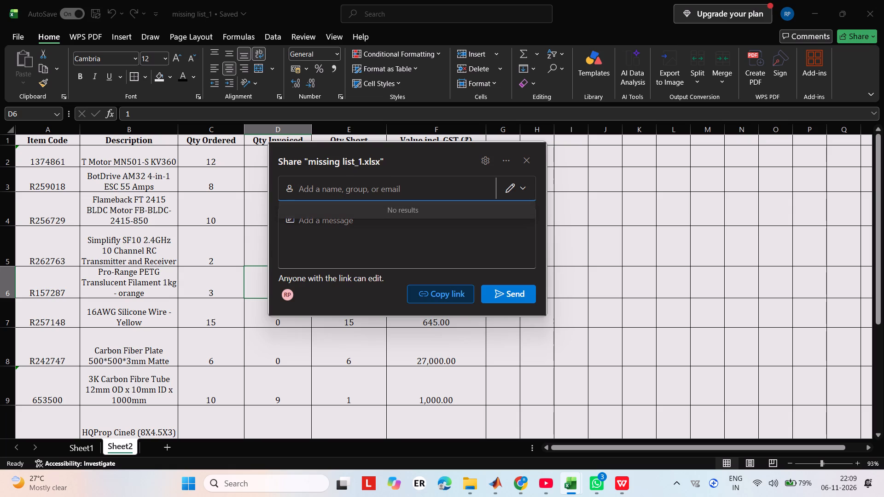
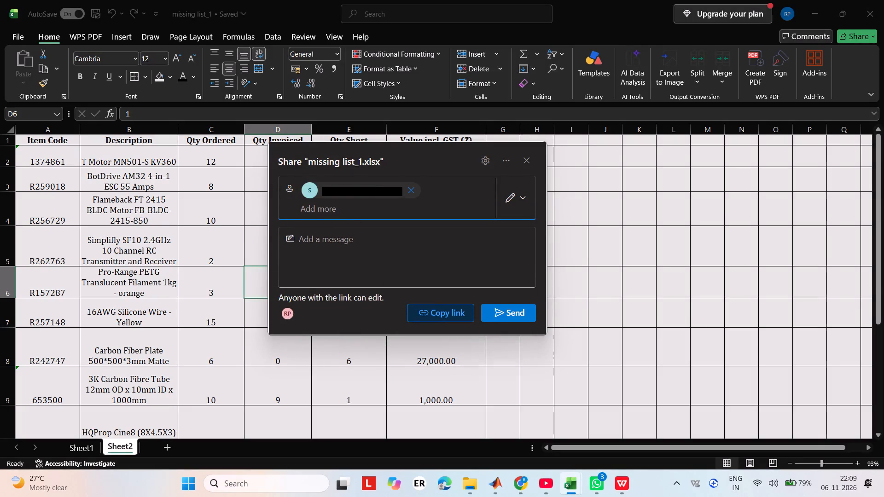
Send the added recipient the sharing invitation for missing list_1.xlsx with edit access and no message.
click(416, 253)
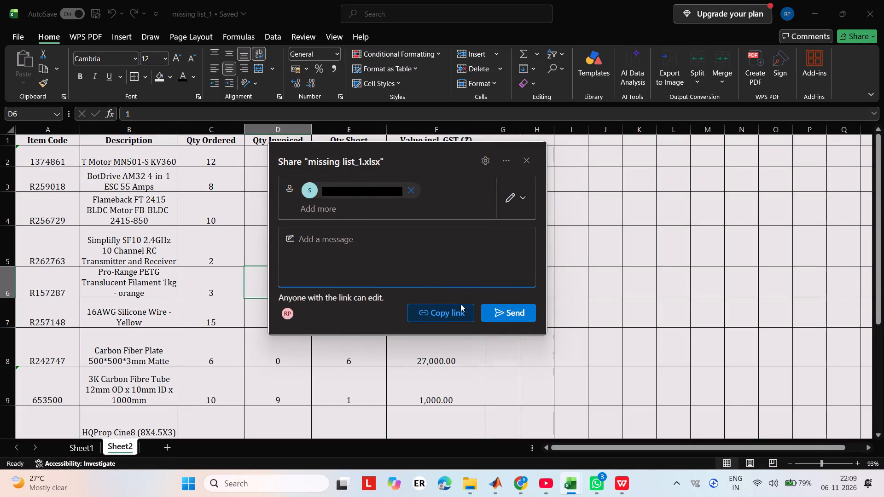
click(495, 312)
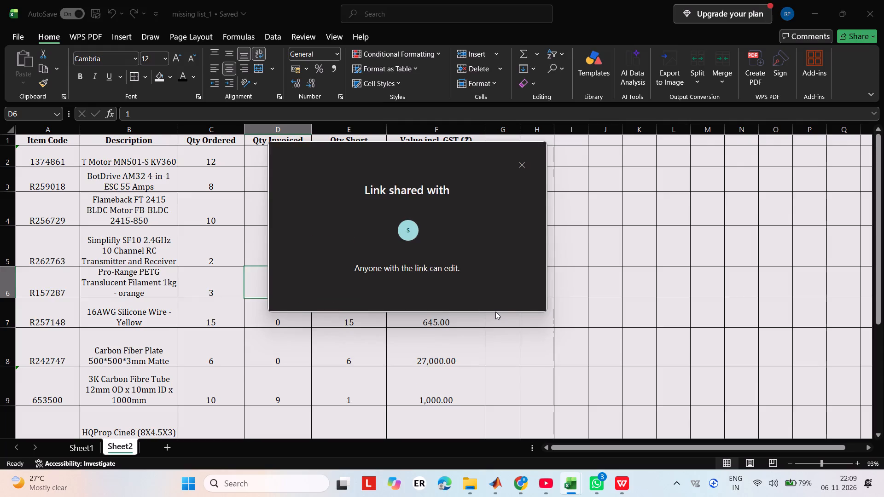
Start sharing missing list_1.xlsx again from its access management and send the recipient the link that lets anyone edit.
click(407, 225)
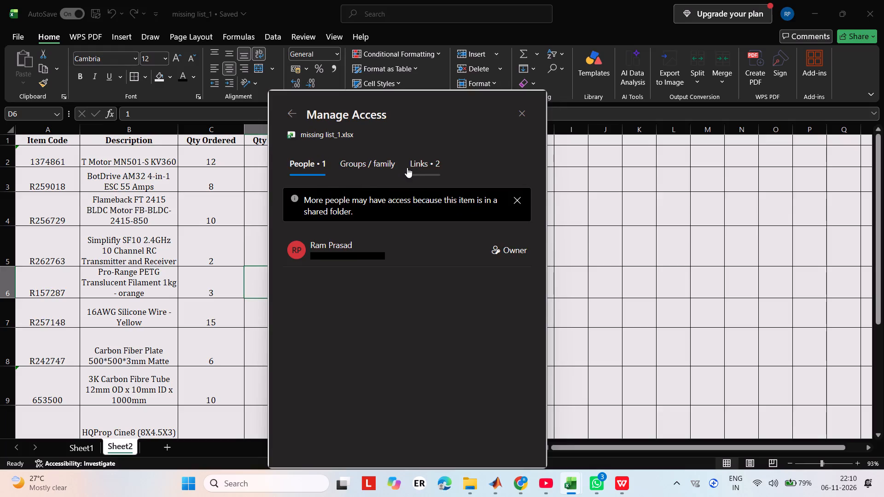
click(519, 206)
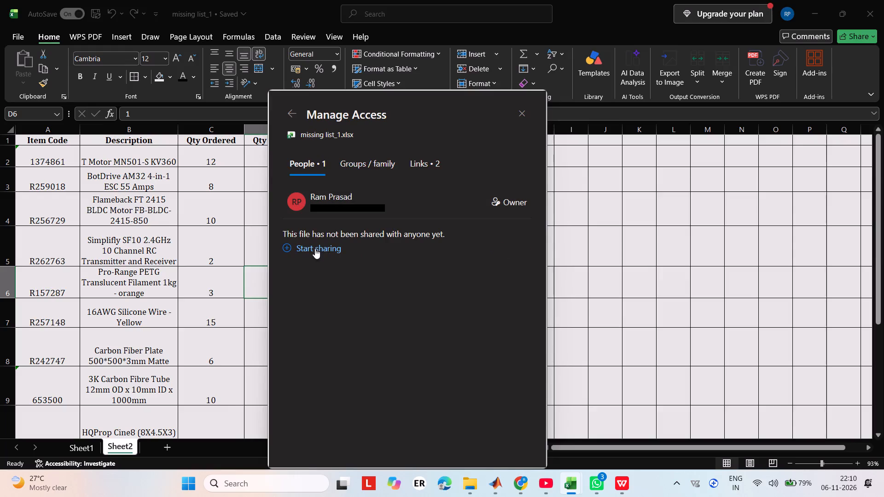
click(314, 248)
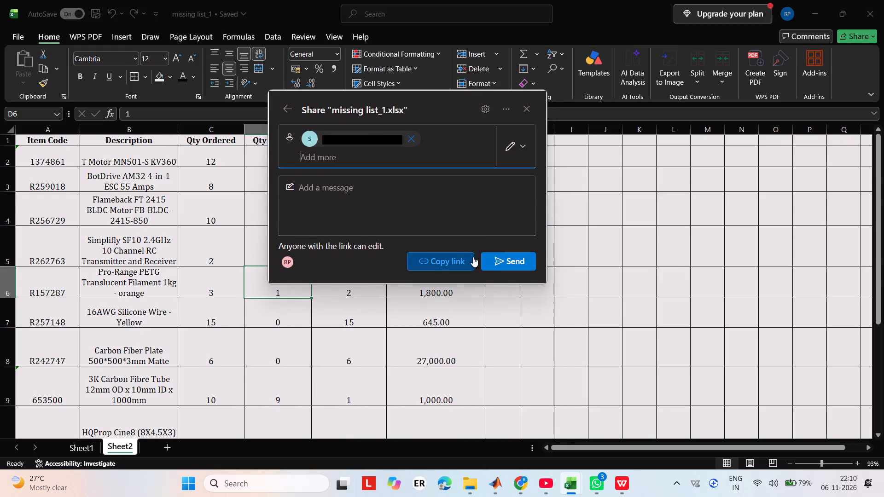
click(494, 263)
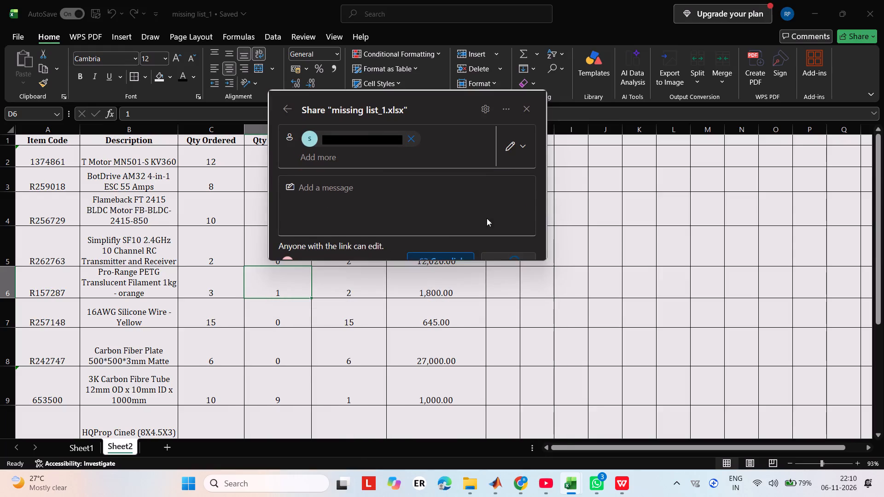
Examine the owner's access details for the shared file, including the shared folder link and direct access, and close them.
double_click(406, 186)
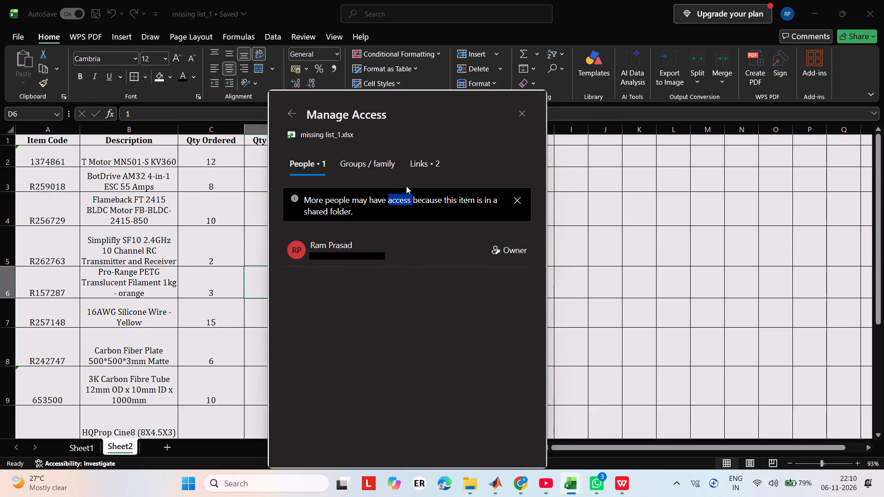
click(428, 202)
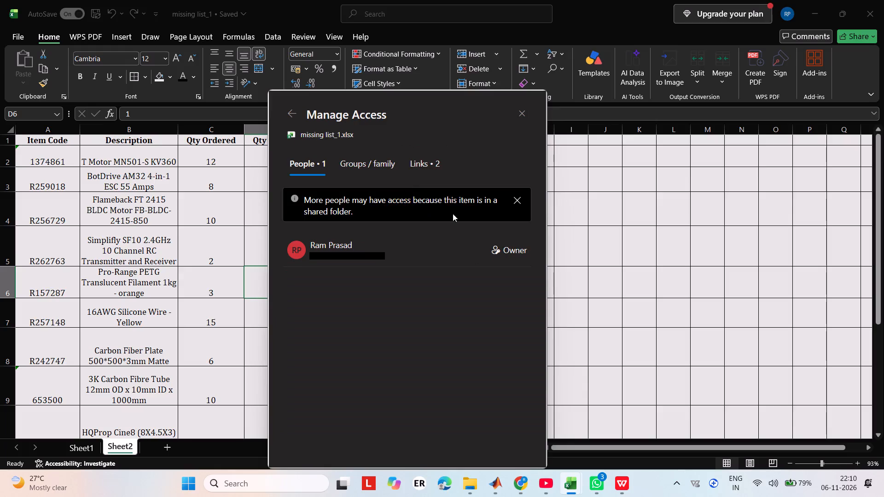
click(508, 246)
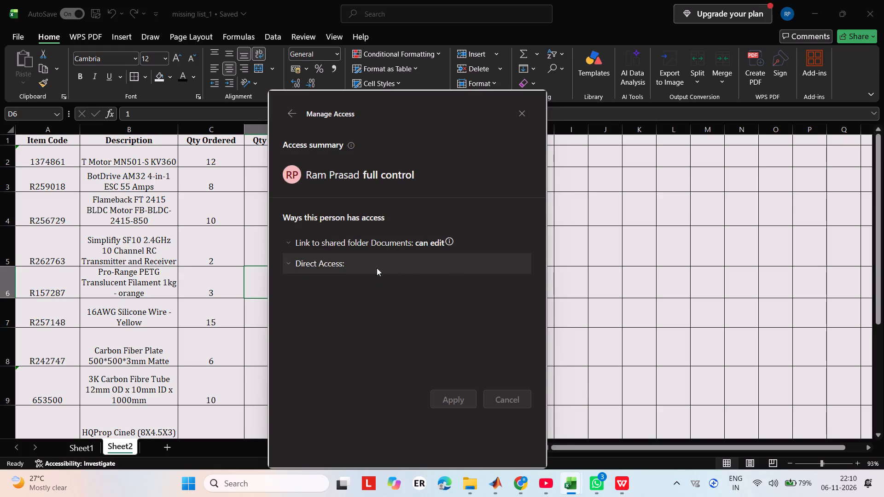
click(290, 242)
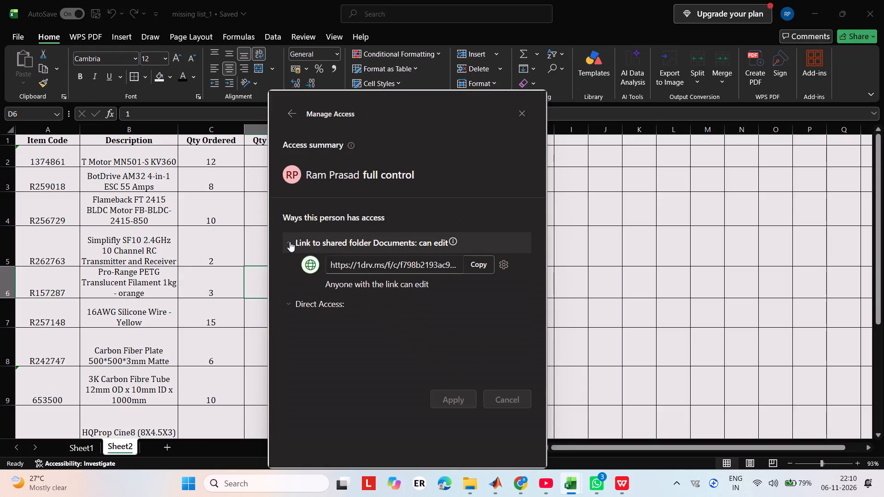
click(287, 301)
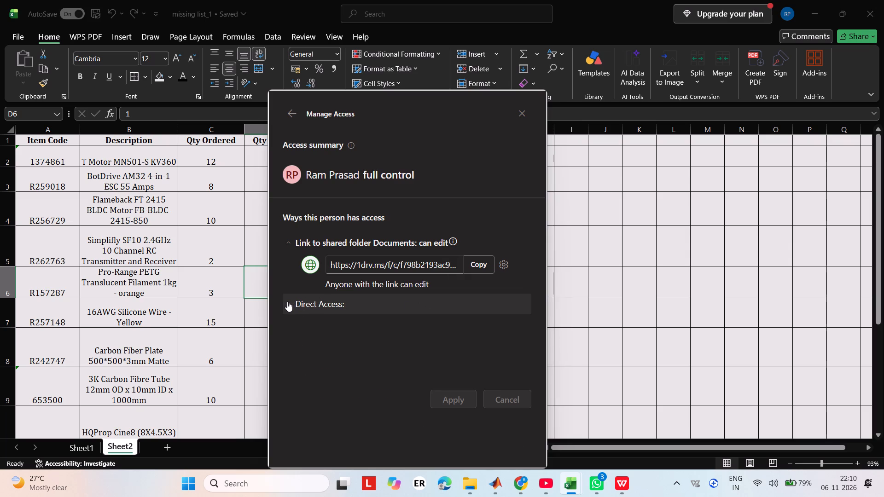
scroll(366, 324, down, 1)
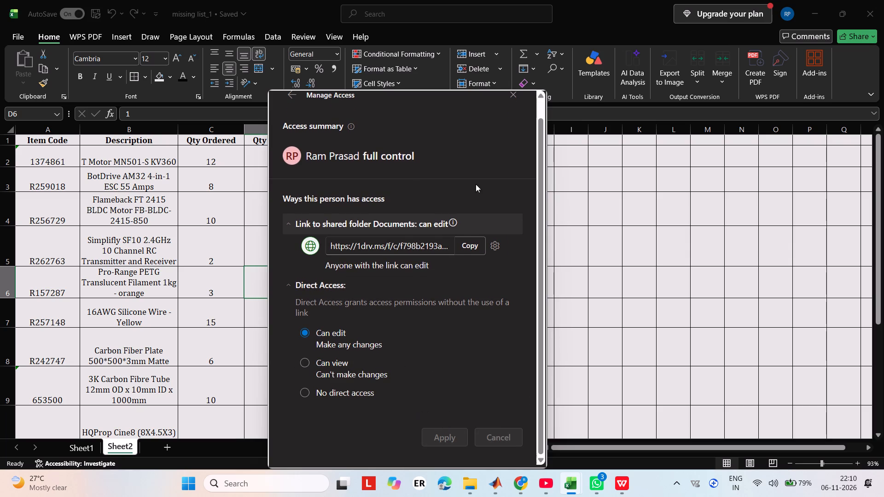
scroll(390, 190, up, 3)
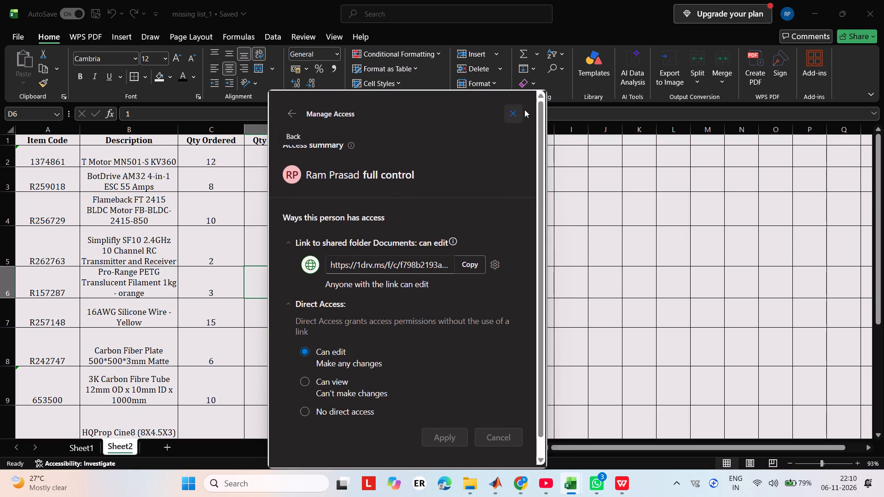
click(521, 108)
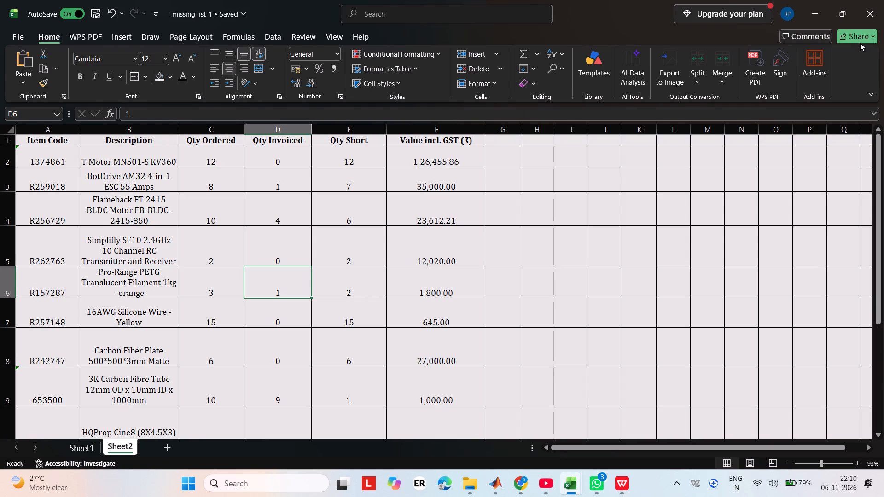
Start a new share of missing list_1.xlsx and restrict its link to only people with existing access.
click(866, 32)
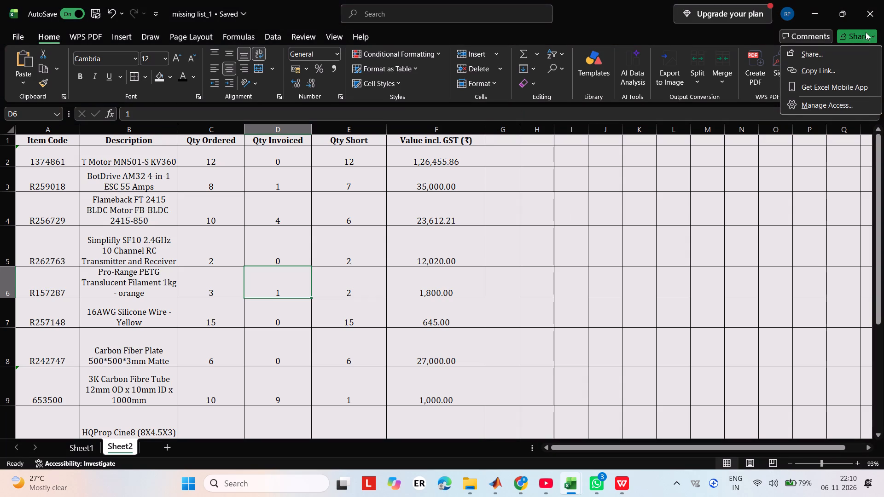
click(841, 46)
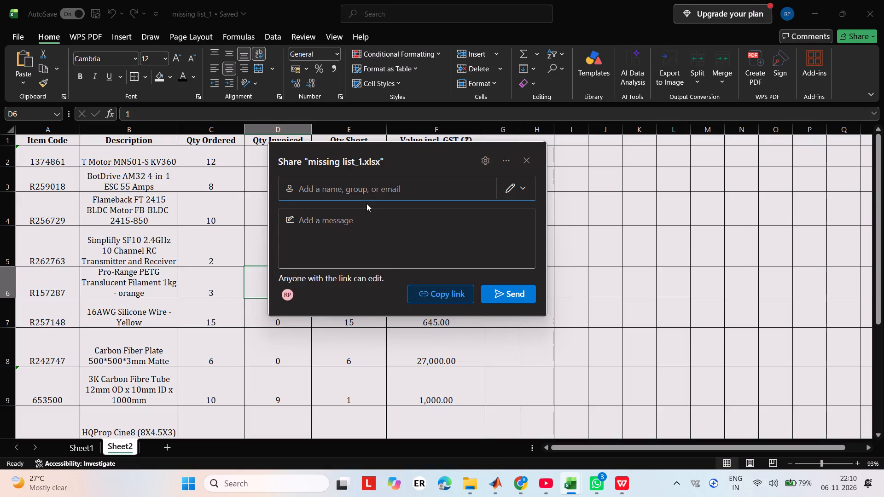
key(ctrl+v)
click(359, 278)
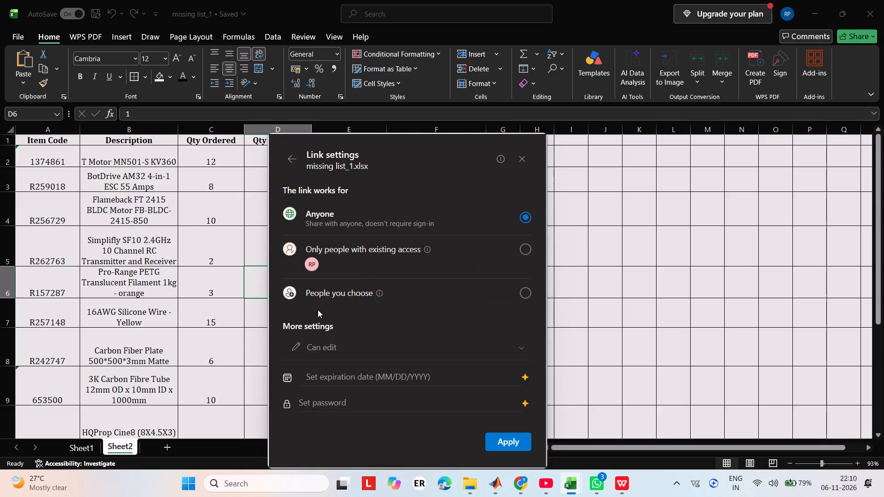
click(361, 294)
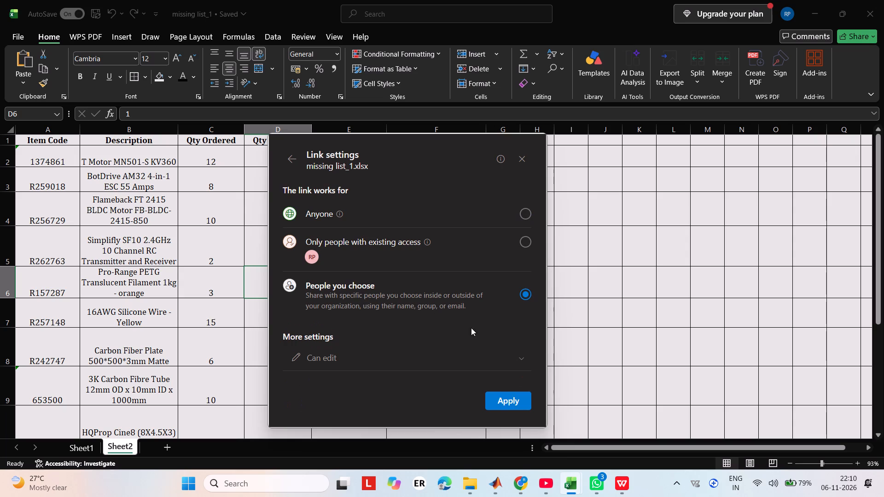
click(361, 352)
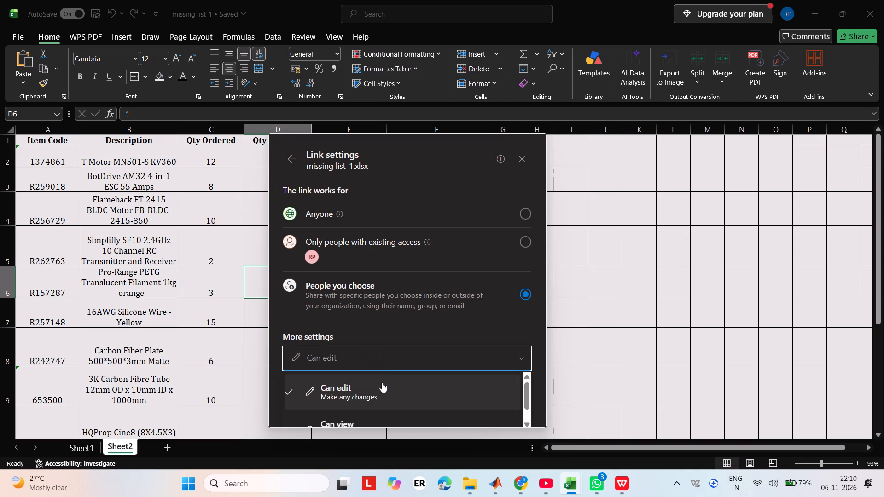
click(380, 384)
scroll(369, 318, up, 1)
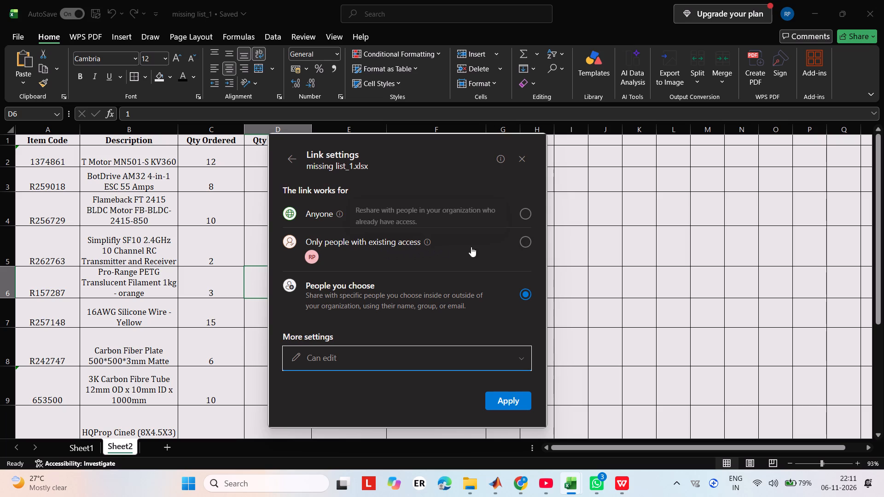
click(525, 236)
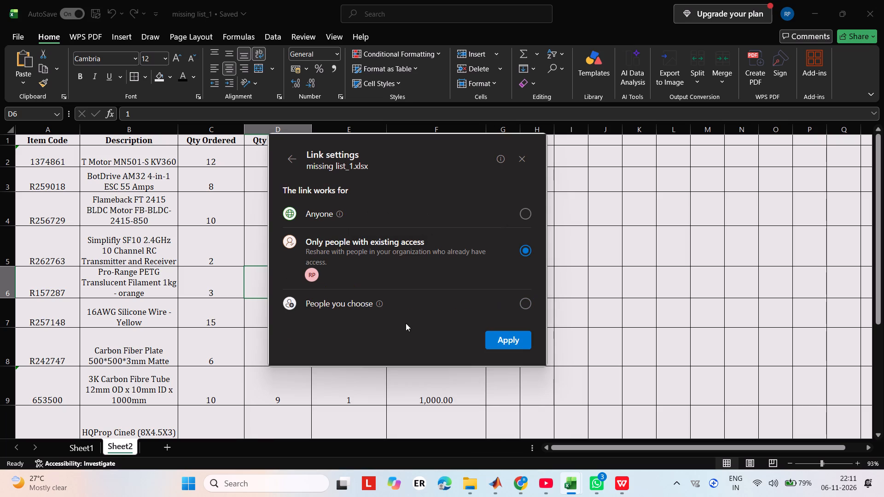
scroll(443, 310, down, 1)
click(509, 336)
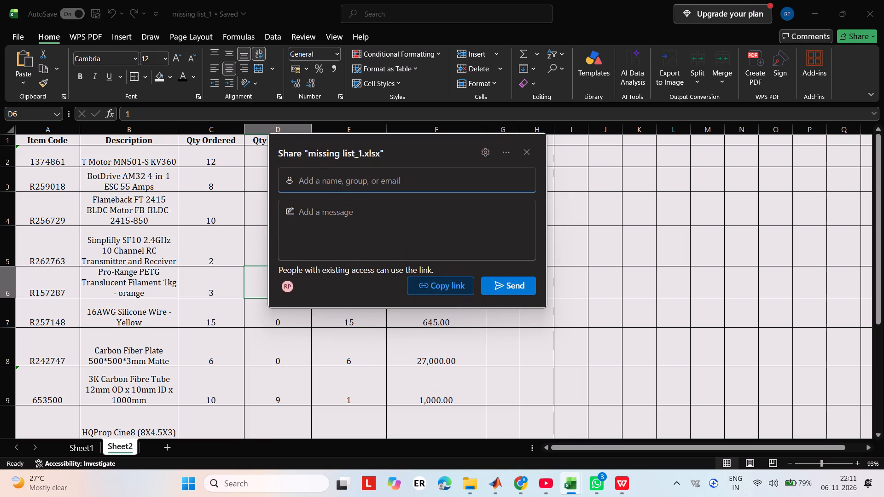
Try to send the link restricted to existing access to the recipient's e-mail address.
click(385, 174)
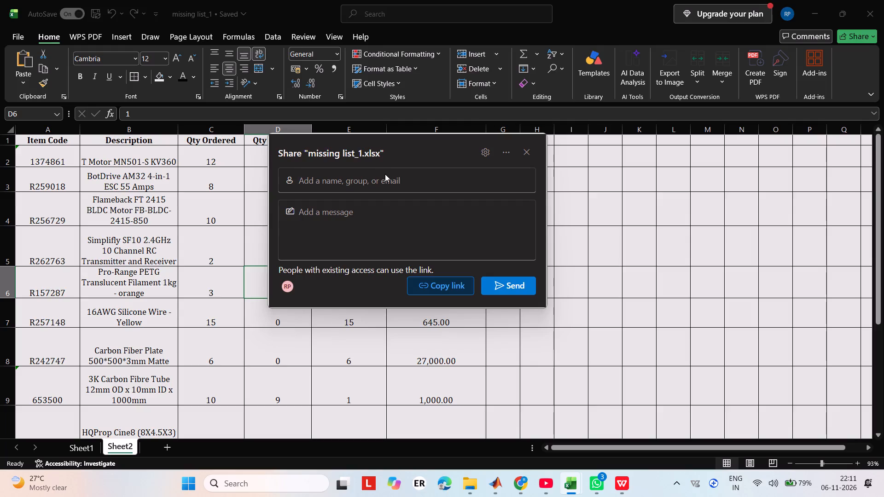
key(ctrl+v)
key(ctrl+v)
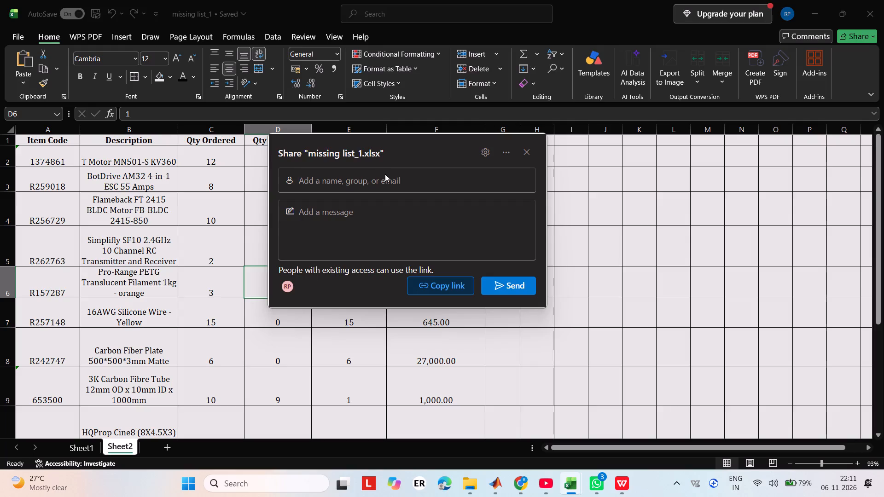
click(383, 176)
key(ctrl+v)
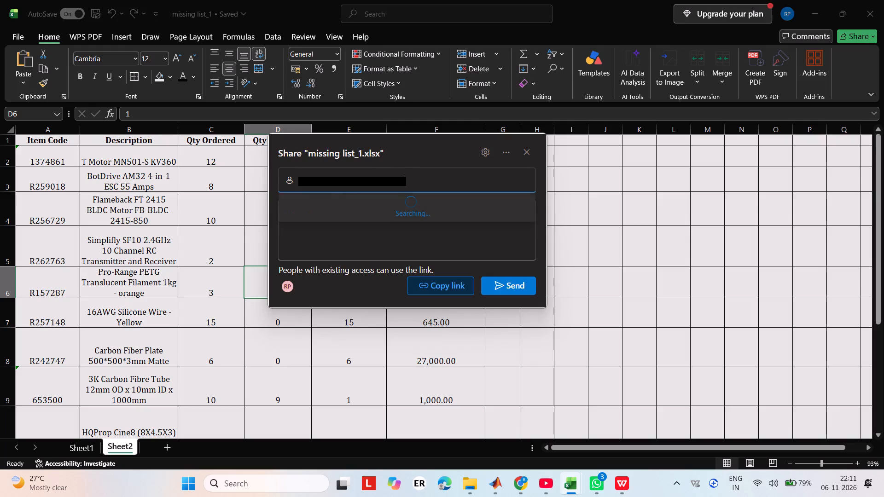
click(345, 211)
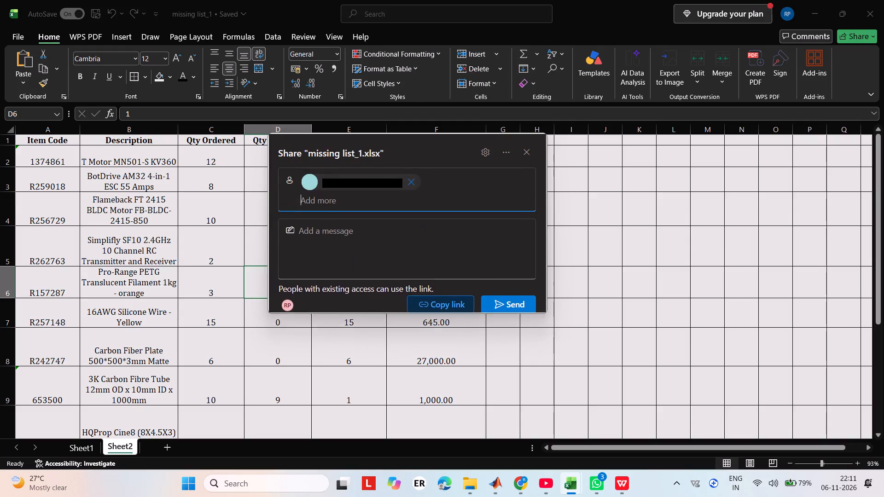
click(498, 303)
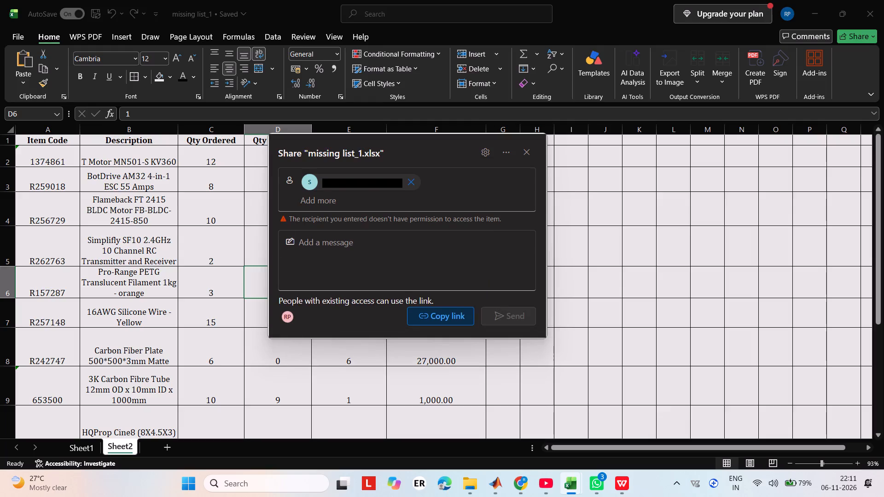
Examine the link settings and the people, groups and links with access to the file, and leave sharing.
click(354, 305)
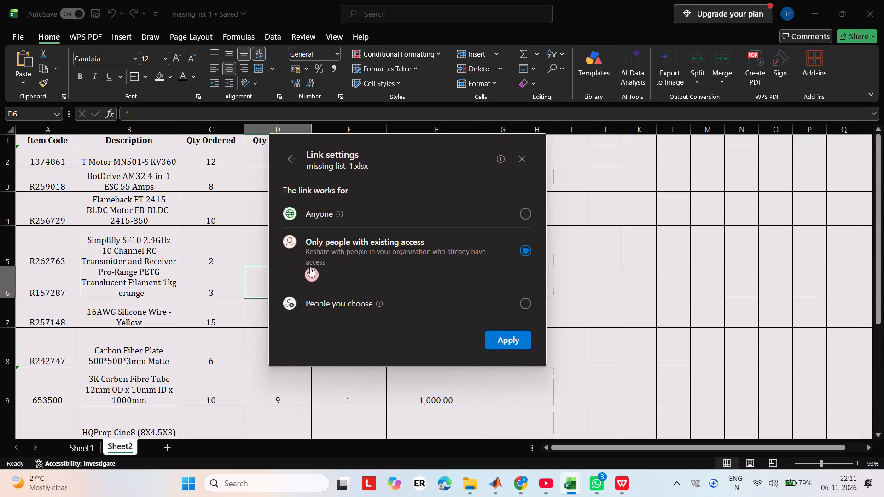
click(312, 272)
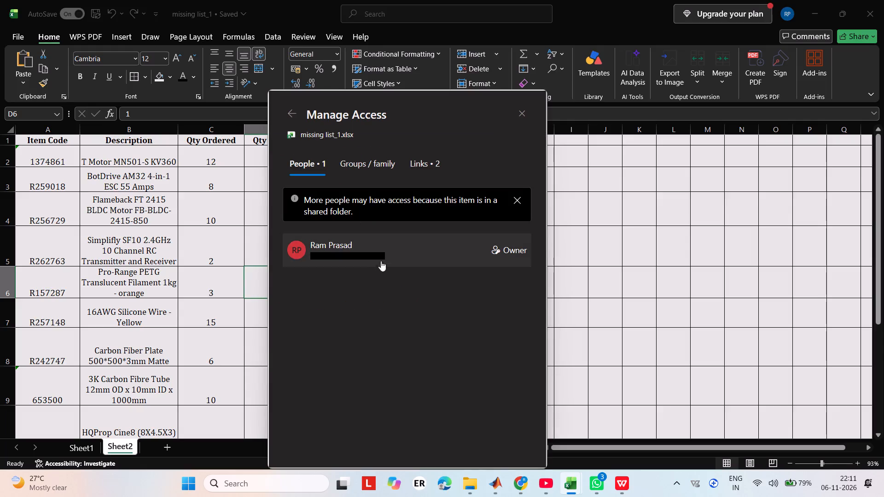
click(416, 169)
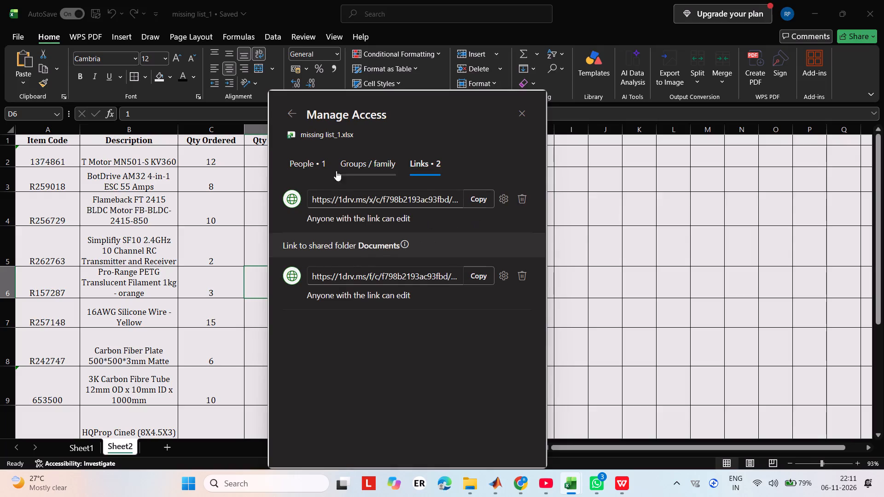
click(358, 154)
click(316, 166)
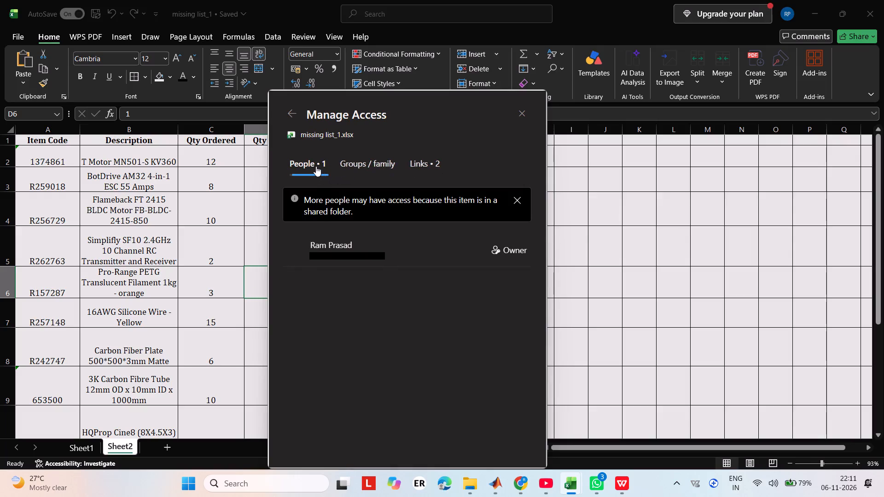
click(293, 127)
click(521, 114)
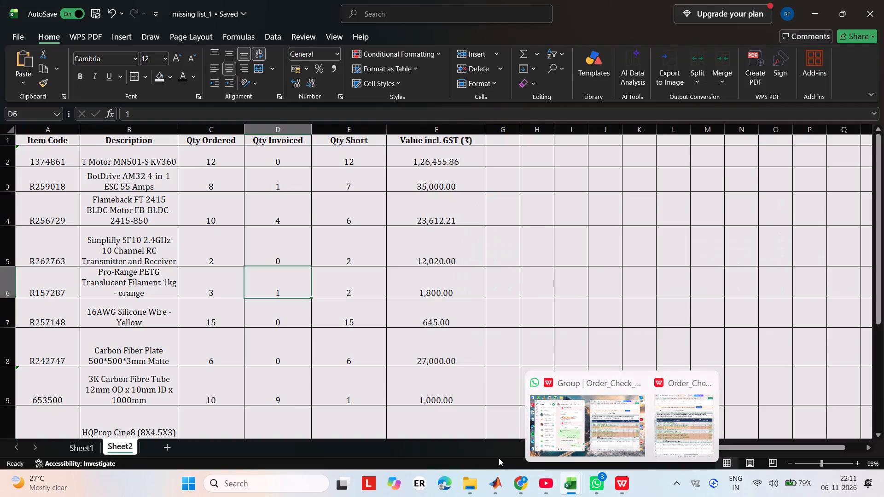
Check the whole missing items list on Sheet2, from the header row down to the TOTAL row and back.
click(442, 433)
scroll(450, 359, down, 2)
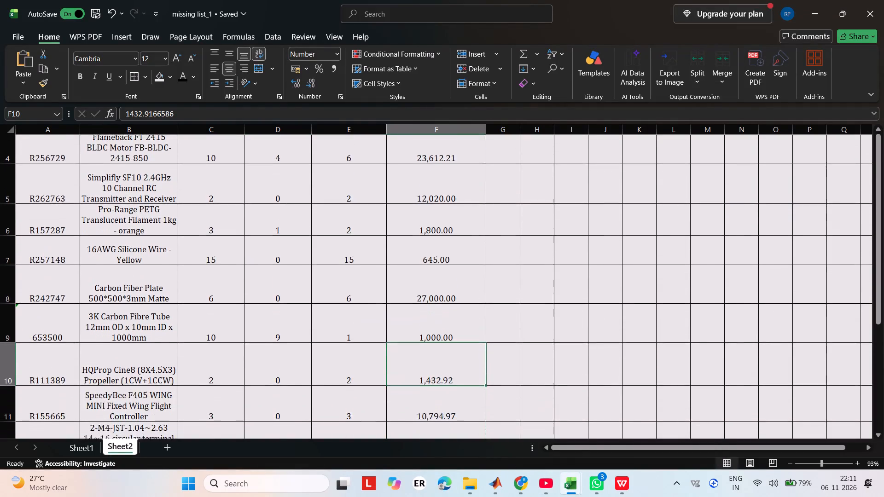
scroll(450, 359, down, 3)
scroll(450, 359, up, 2)
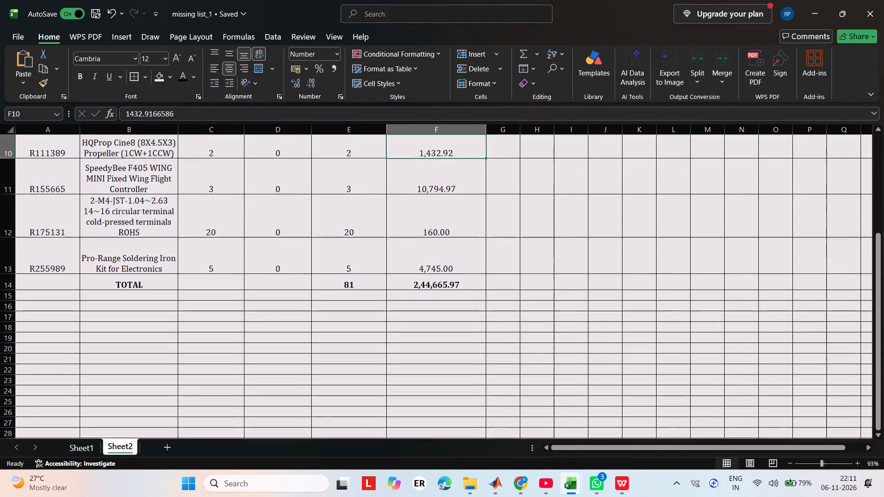
scroll(450, 359, up, 4)
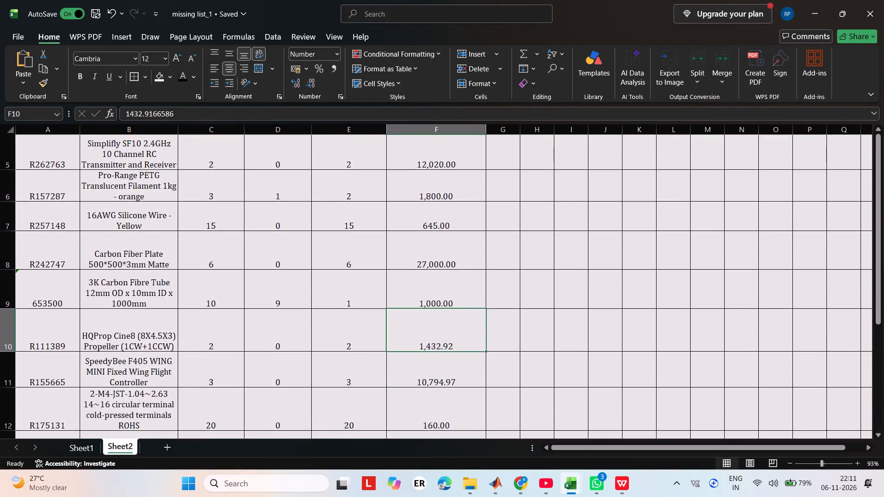
scroll(450, 359, up, 1)
scroll(379, 250, up, 1)
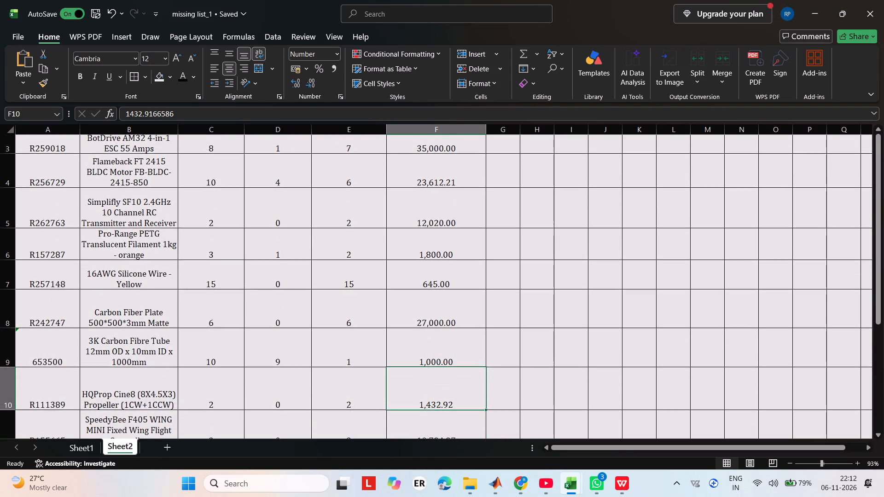
scroll(379, 250, up, 1)
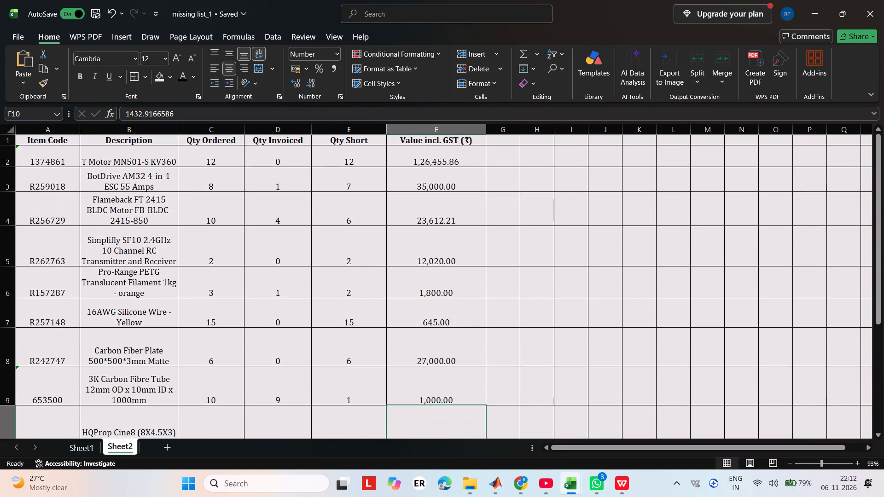
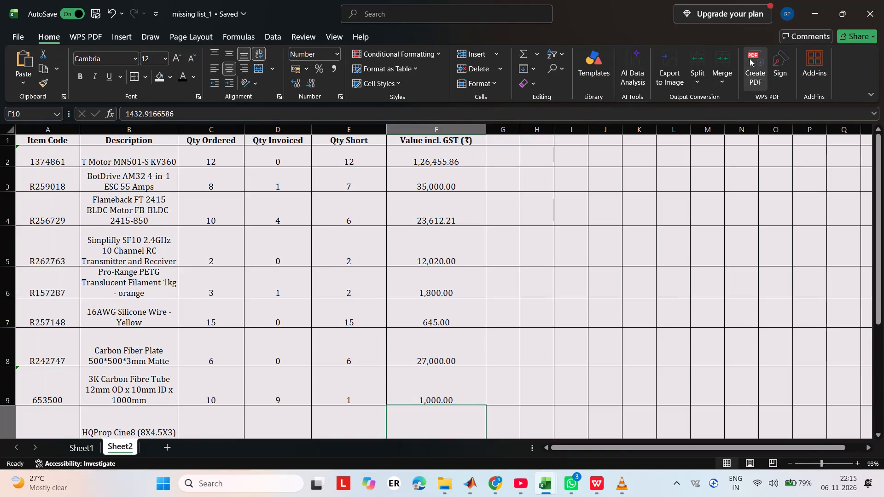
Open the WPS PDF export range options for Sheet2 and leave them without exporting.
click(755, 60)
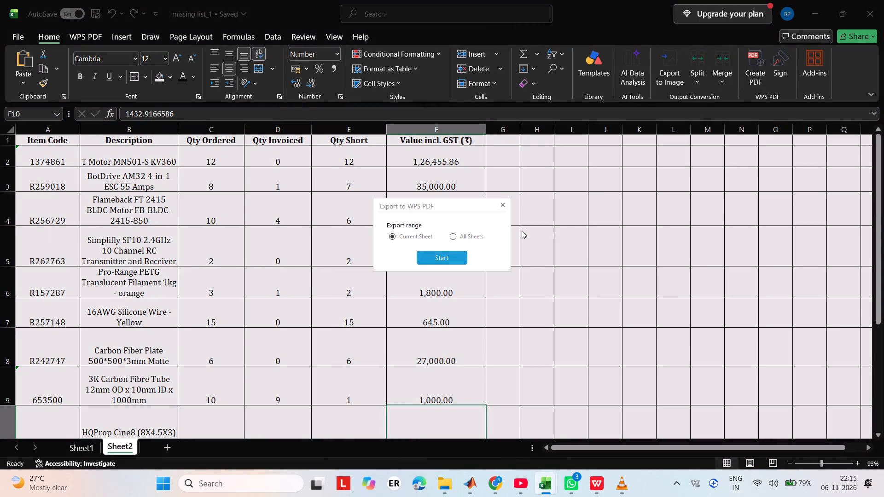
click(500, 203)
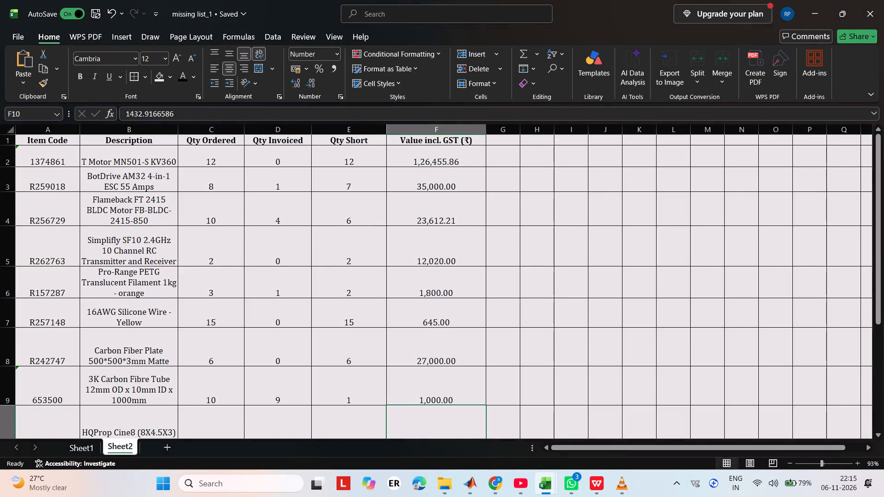
Close the missing list_1 workbook.
scroll(462, 336, up, 5)
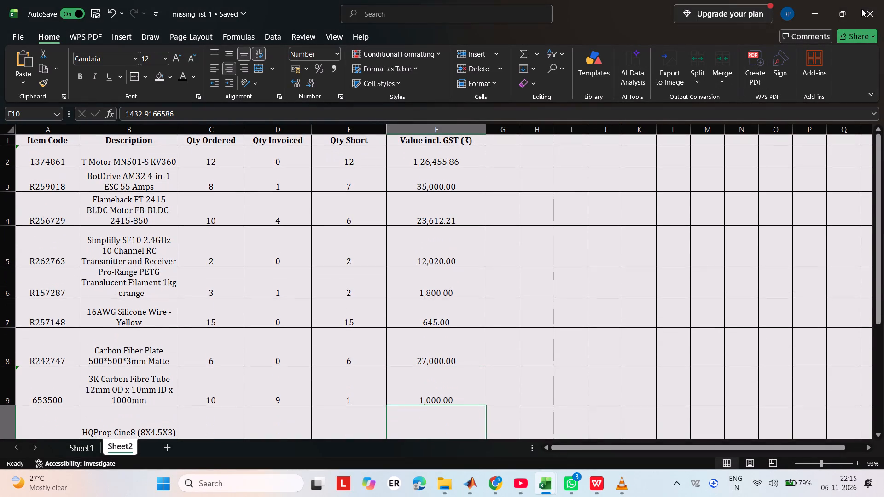
click(872, 9)
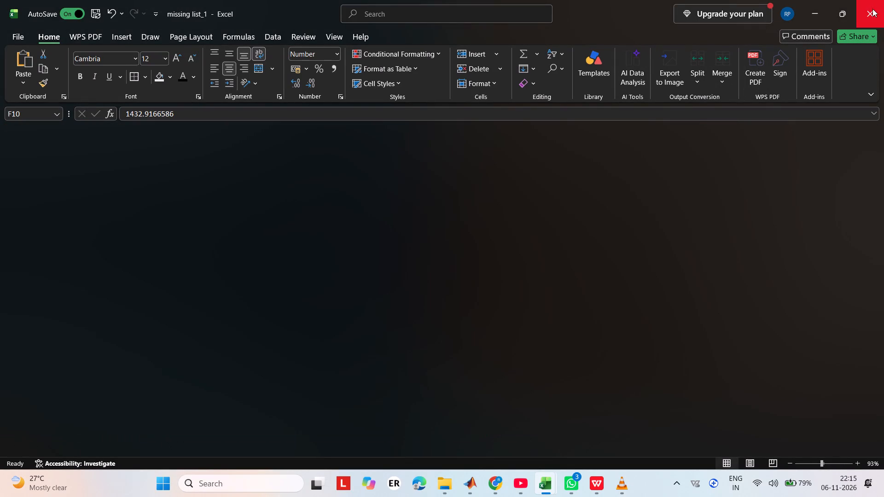